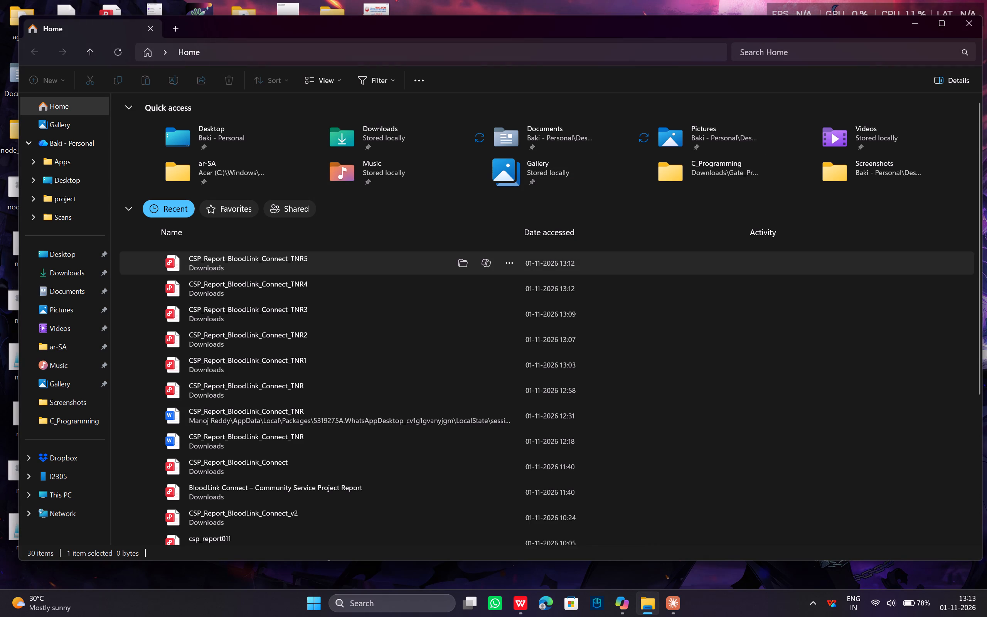
pyautogui.doubleClick(408, 267)
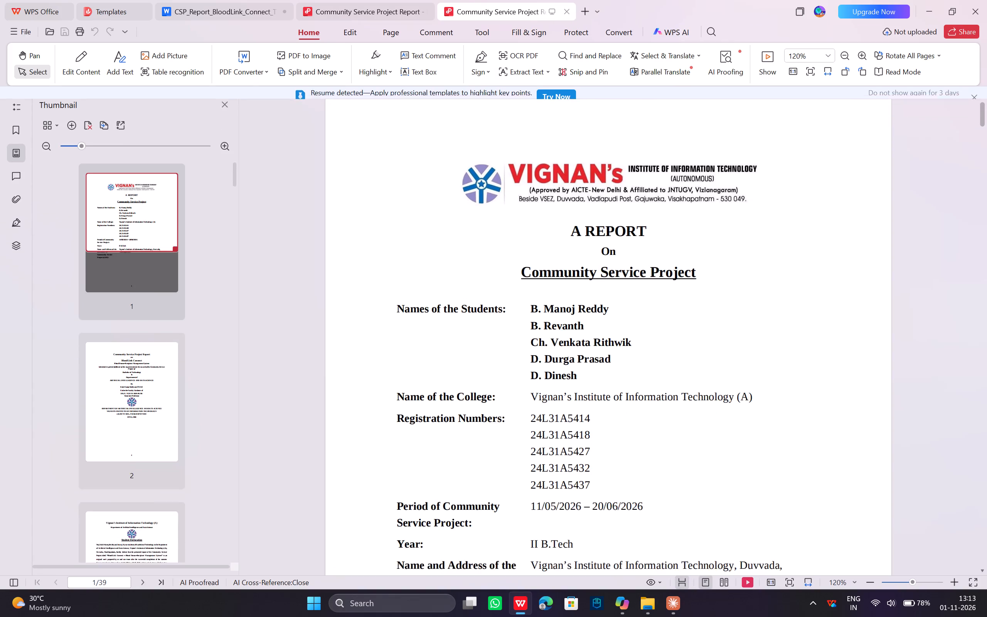
pyautogui.click(408, 267)
# On the certificate page, make the content editable and insert two blank lines above the Faculty Supervisor heading.
pyautogui.scroll(-4, 408, 267)
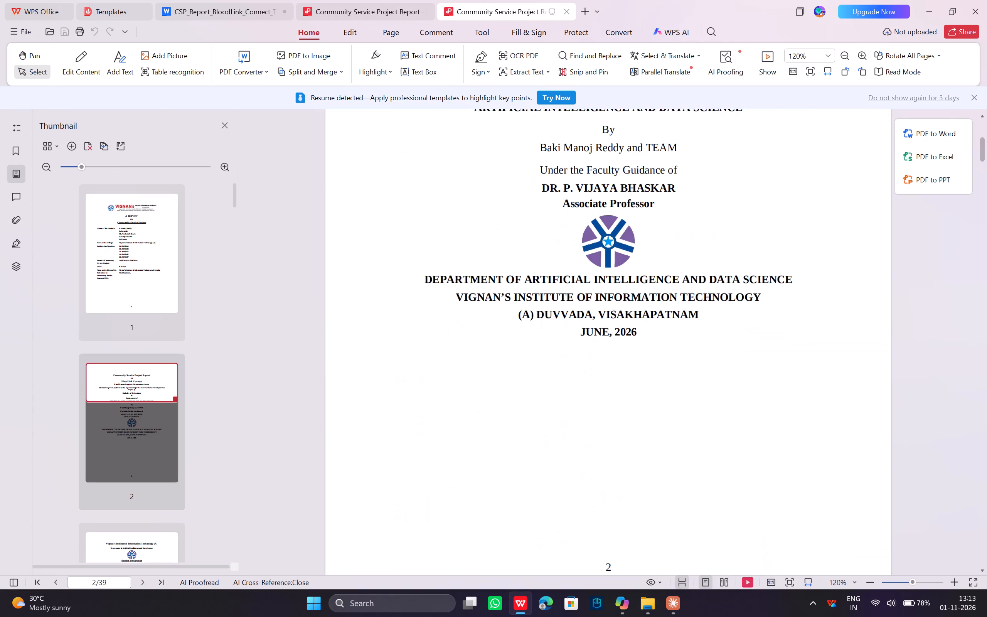
pyautogui.scroll(-5, 408, 267)
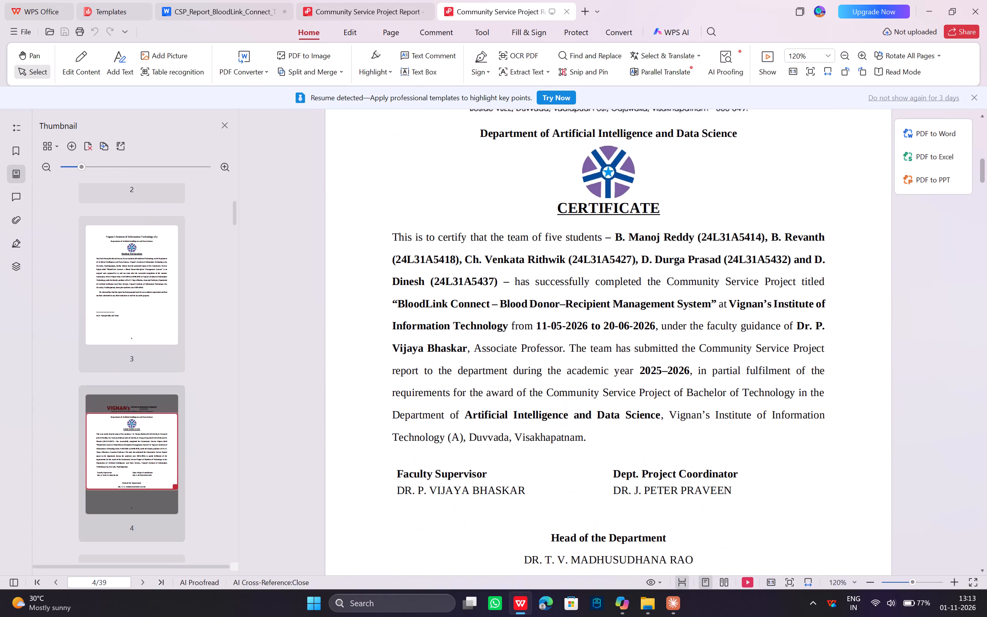
pyautogui.scroll(-1, 408, 267)
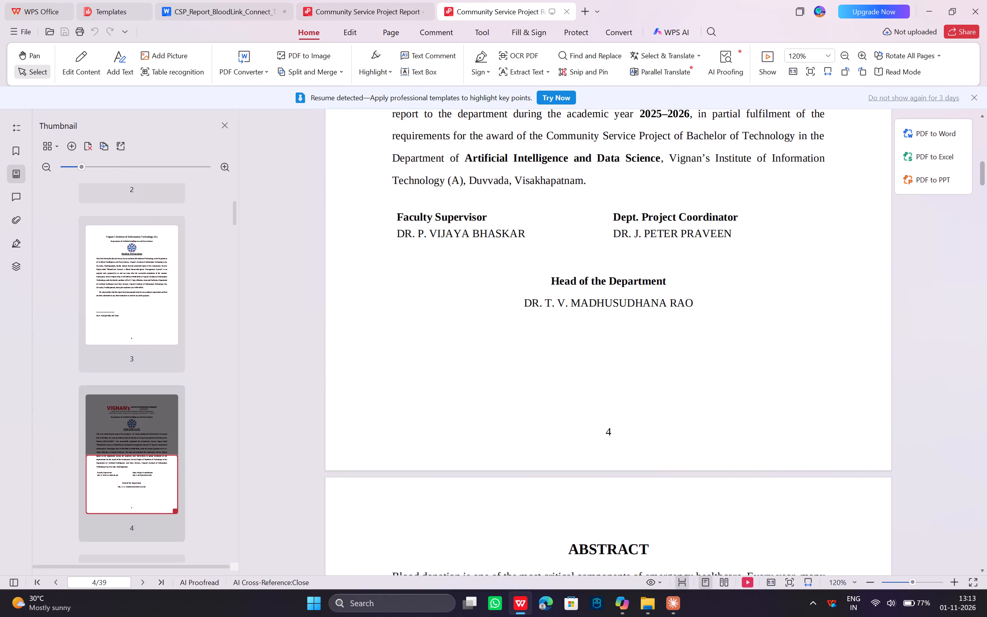
pyautogui.click(396, 220)
pyautogui.press('Left')
pyautogui.press('Return')
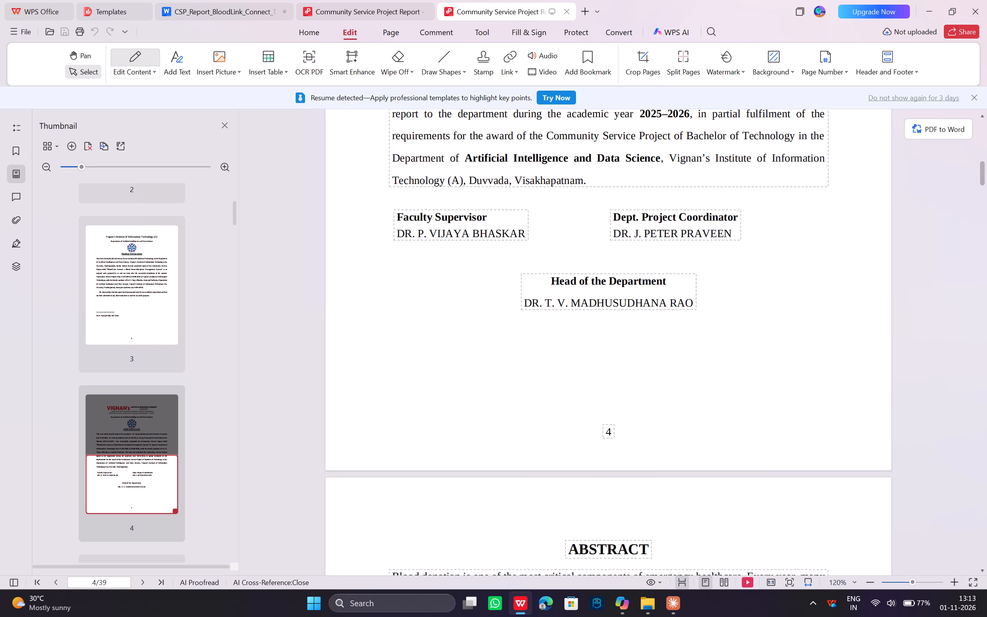
pyautogui.click(397, 217)
pyautogui.press('Return')
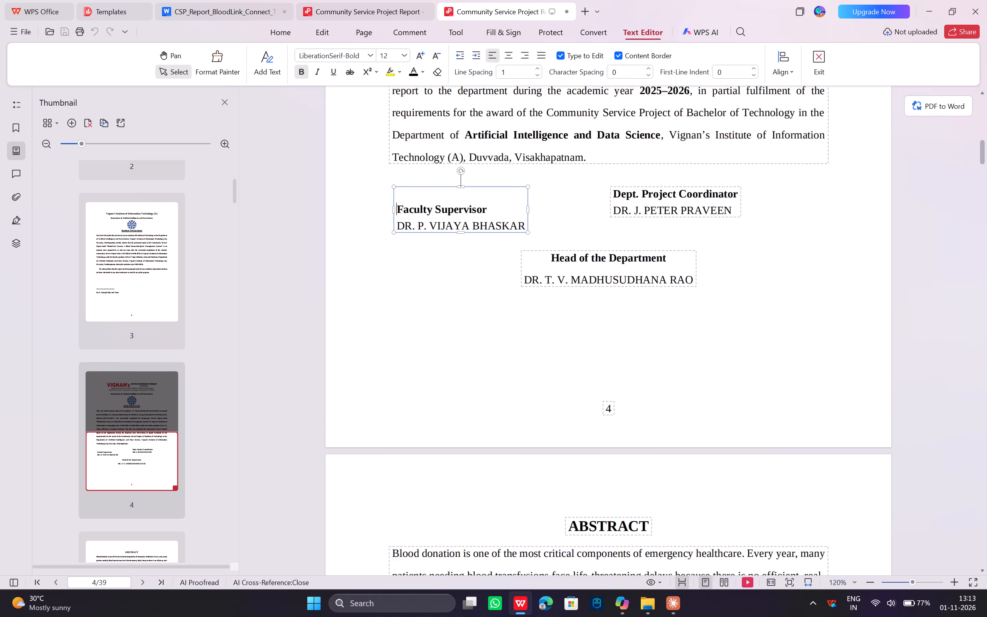
pyautogui.press('Return')
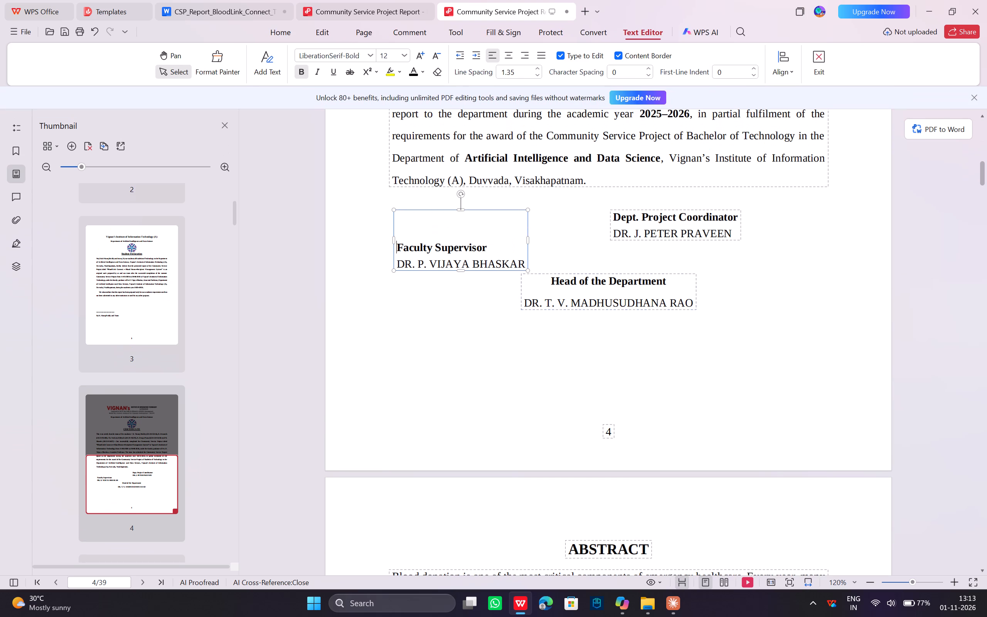
# Insert two blank lines above the Dept. Project Coordinator heading on the certificate page.
pyautogui.click(613, 212)
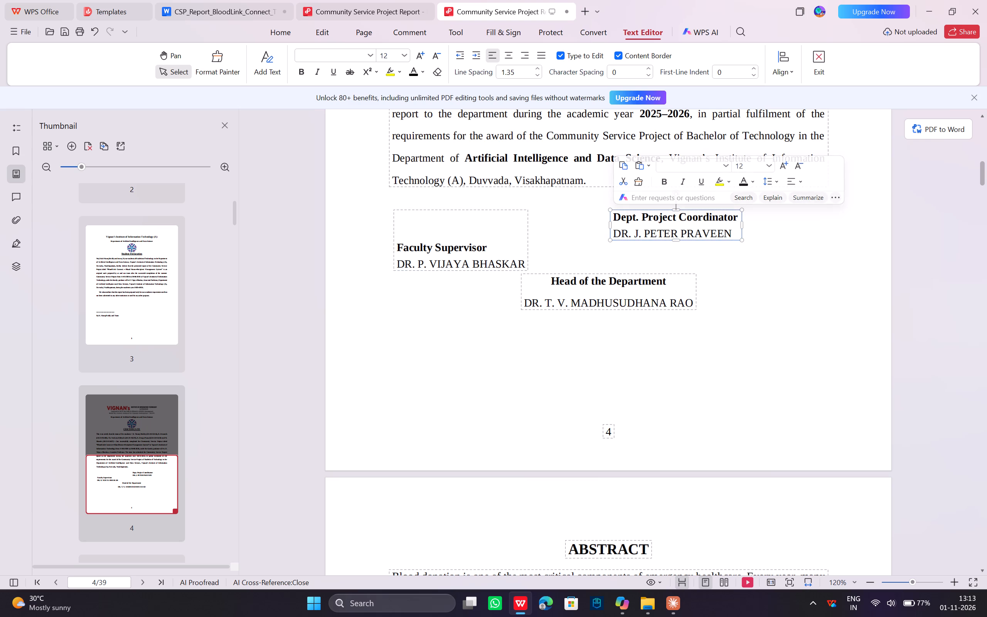
pyautogui.click(620, 218)
pyautogui.press('Left')
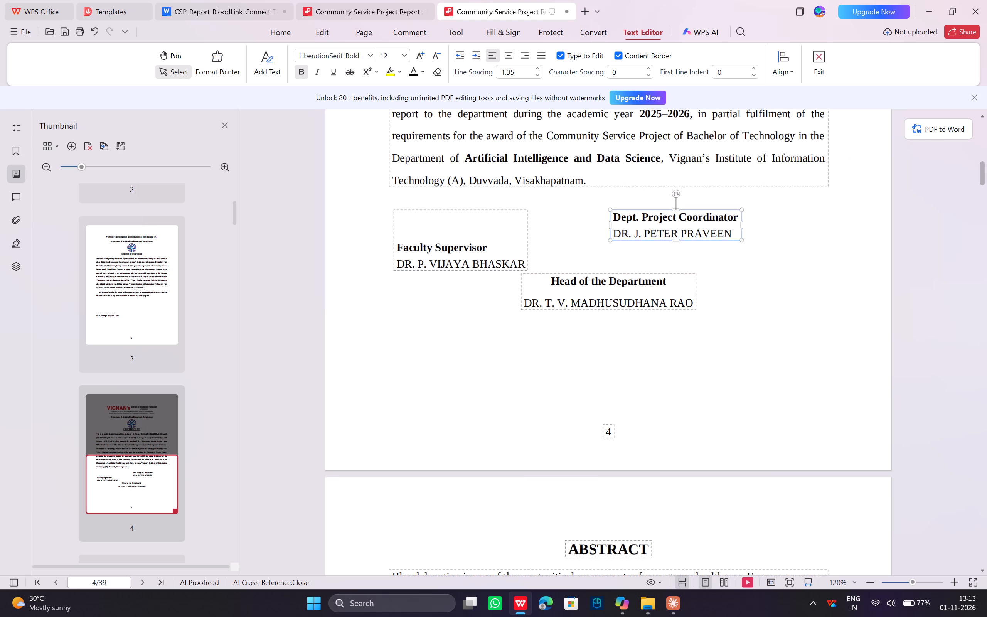
pyautogui.press('Return')
pyautogui.press('Return')
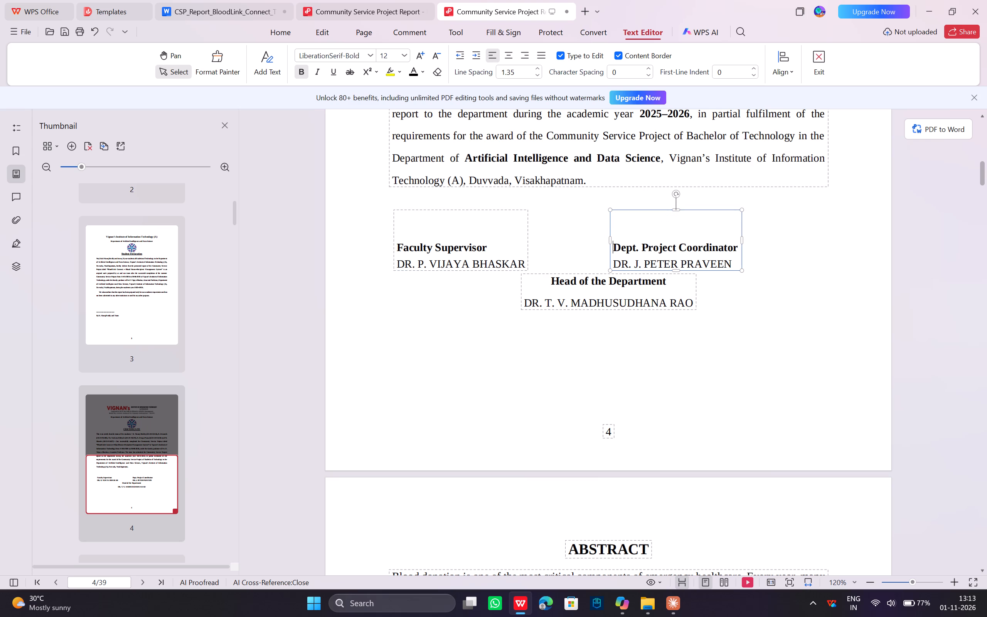
# Insert three blank lines above the Head of the Department heading on the certificate page.
pyautogui.doubleClick(551, 282)
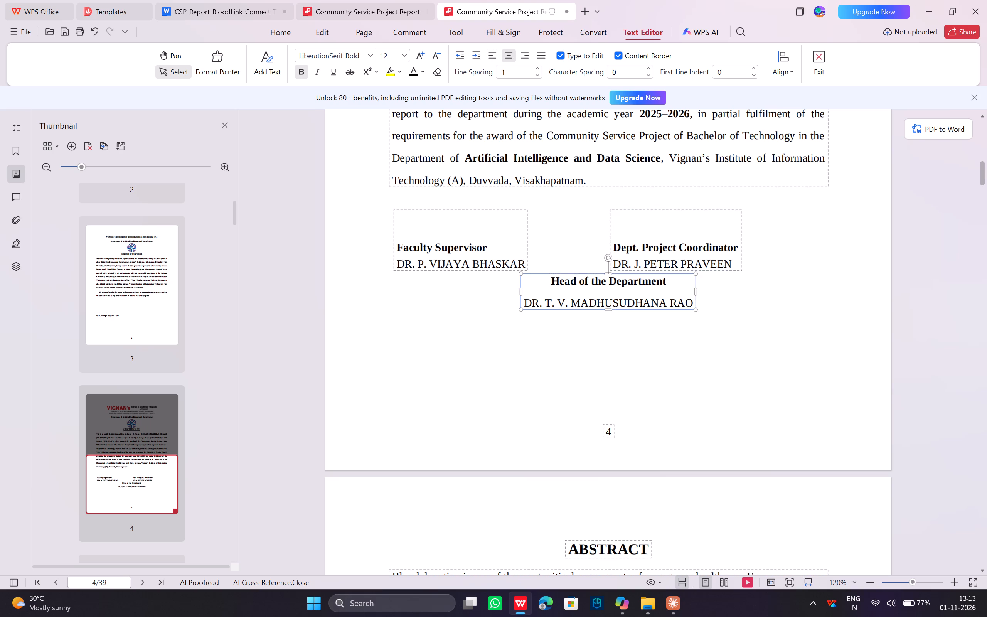
pyautogui.press('Return')
pyautogui.press('Return')
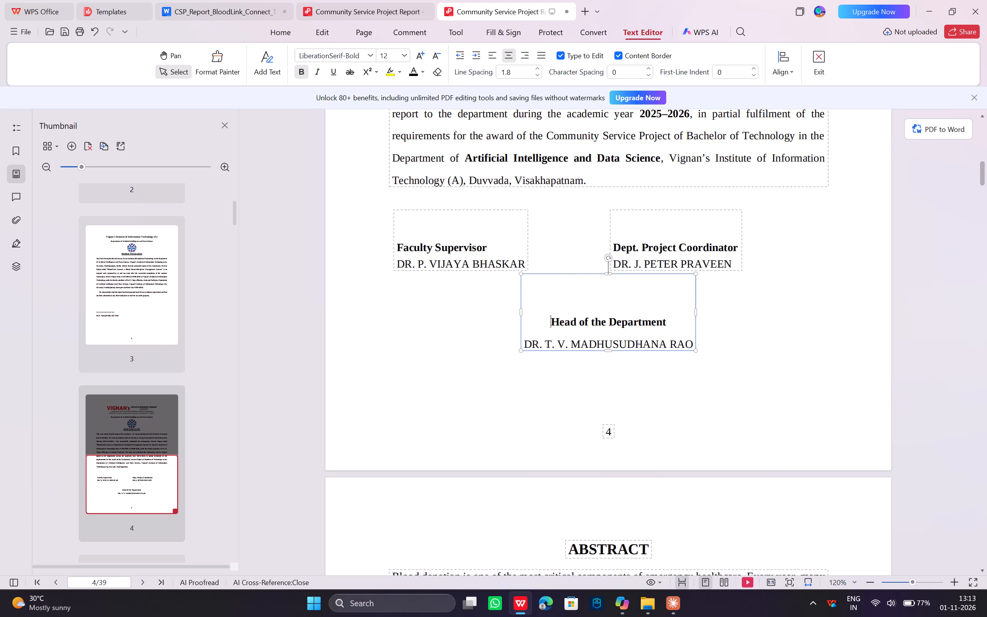
pyautogui.press('Return')
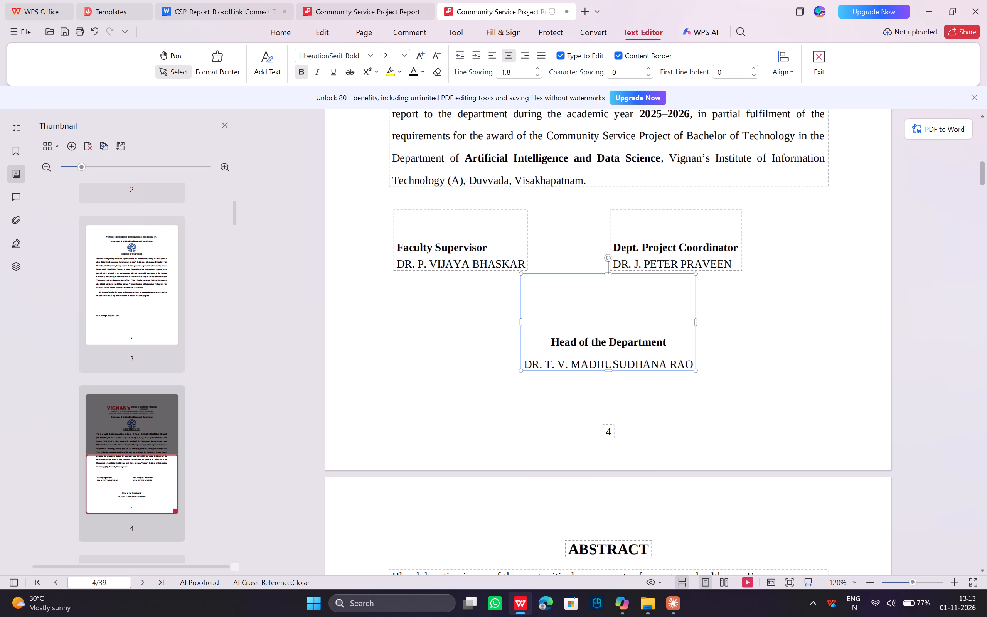
# Add one more blank line above both the Faculty Supervisor and the Dept. Project Coordinator headings.
pyautogui.click(398, 247)
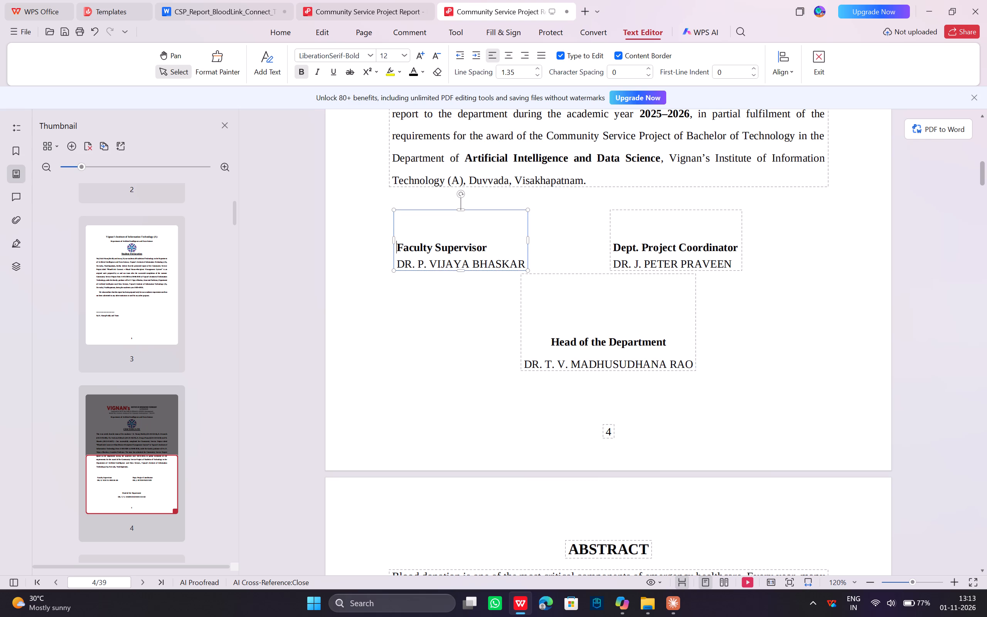
pyautogui.press('Return')
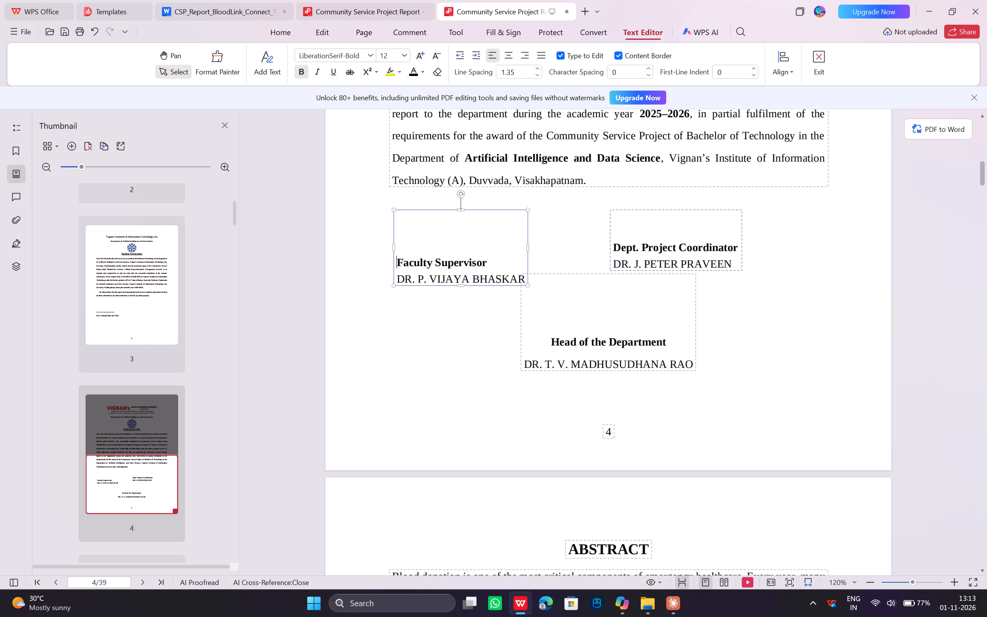
pyautogui.click(613, 251)
pyautogui.press('Return')
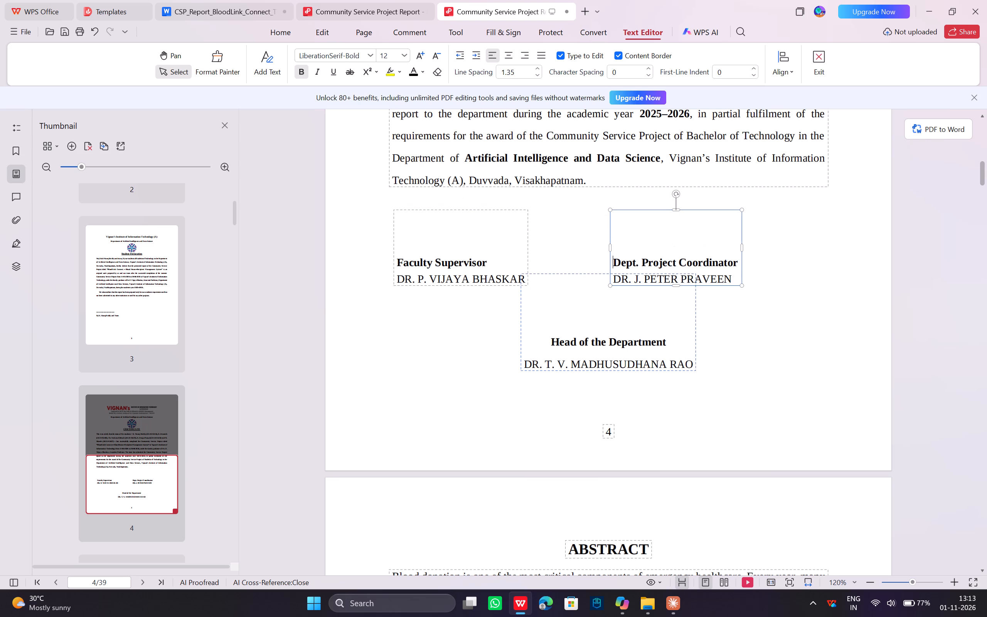
pyautogui.click(834, 329)
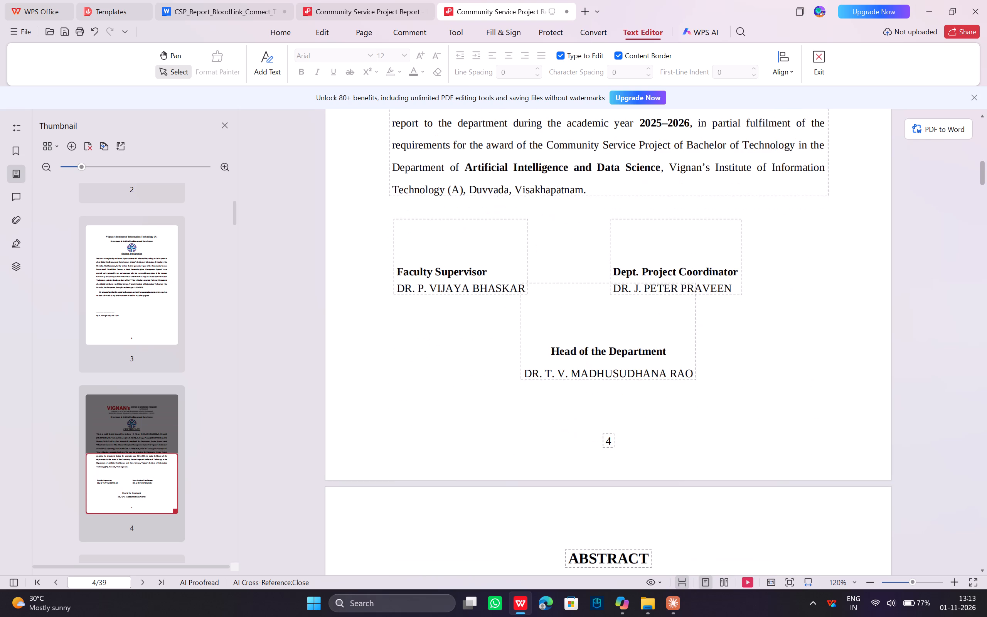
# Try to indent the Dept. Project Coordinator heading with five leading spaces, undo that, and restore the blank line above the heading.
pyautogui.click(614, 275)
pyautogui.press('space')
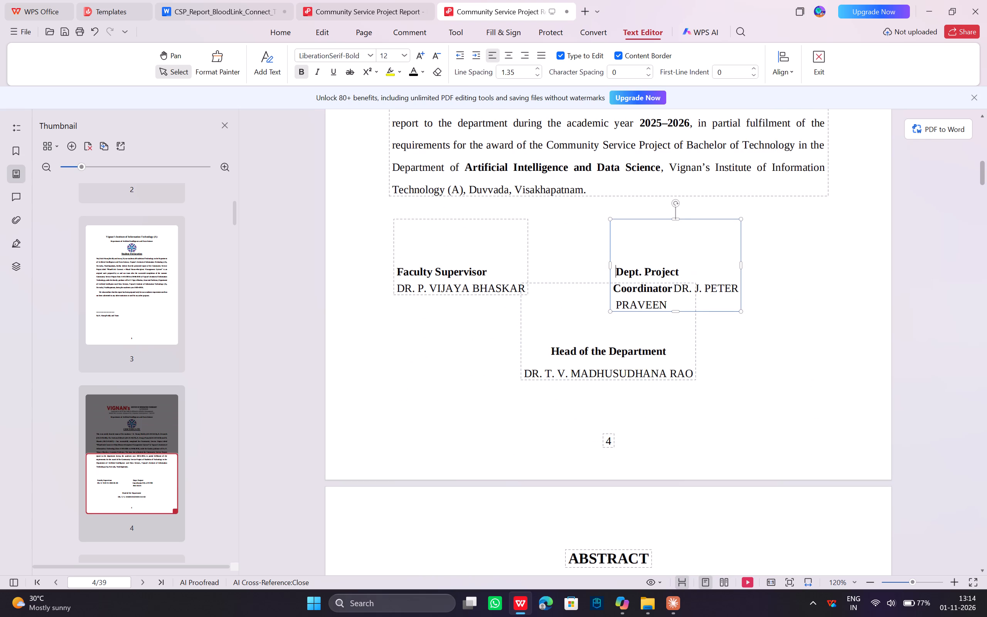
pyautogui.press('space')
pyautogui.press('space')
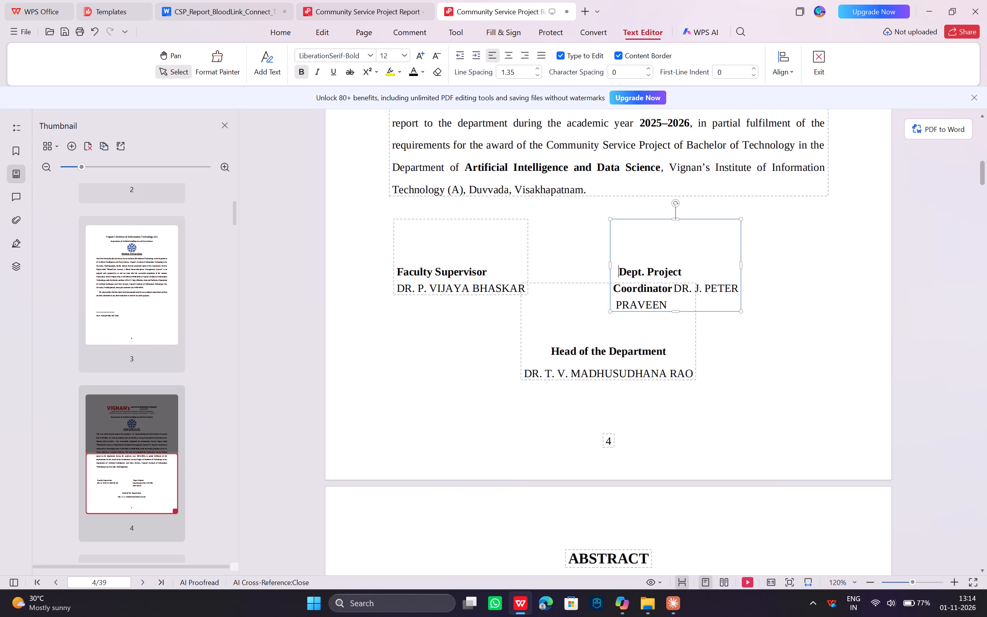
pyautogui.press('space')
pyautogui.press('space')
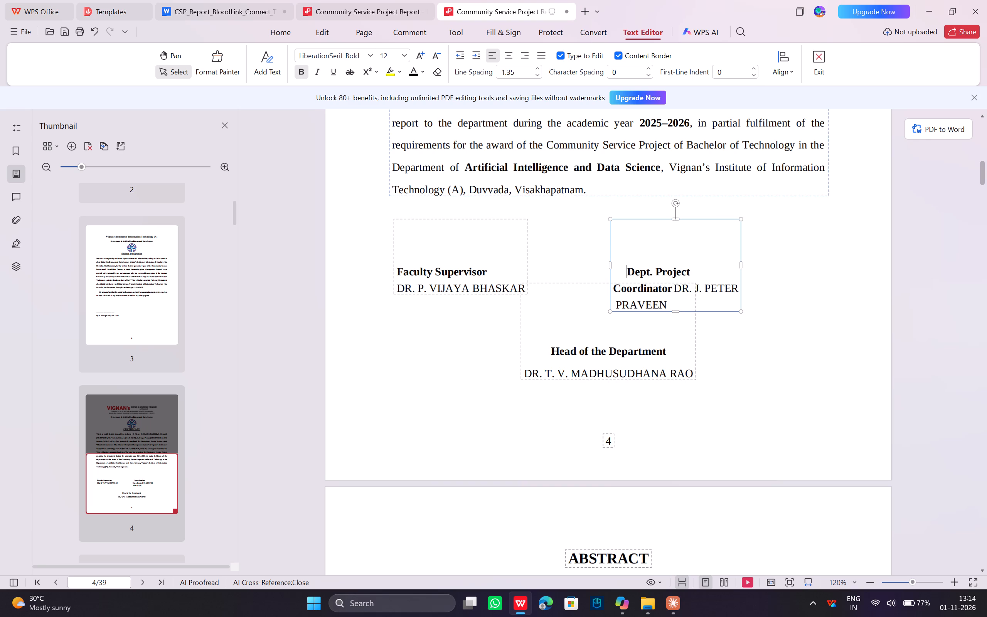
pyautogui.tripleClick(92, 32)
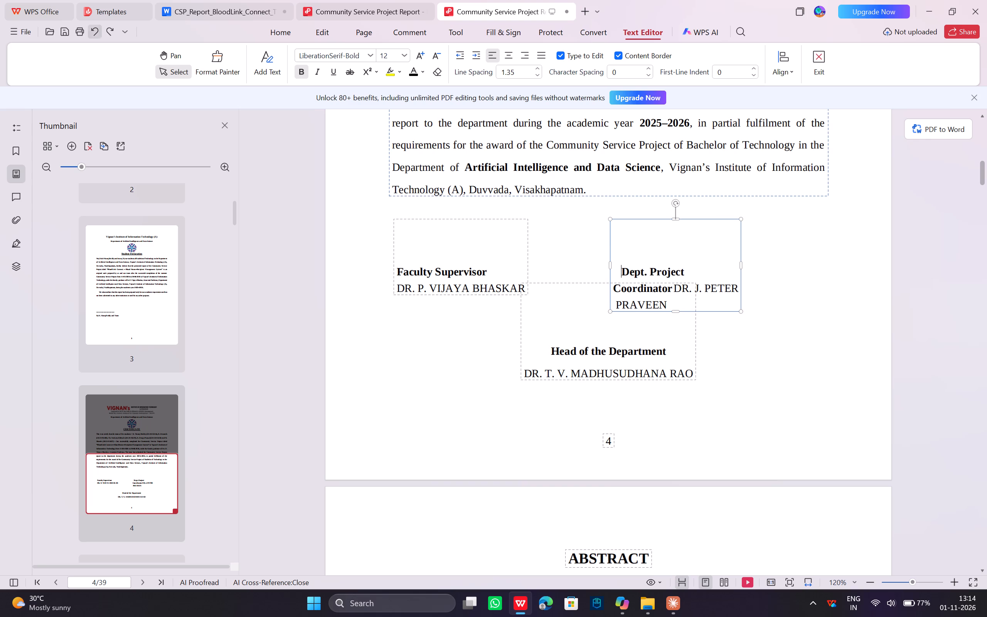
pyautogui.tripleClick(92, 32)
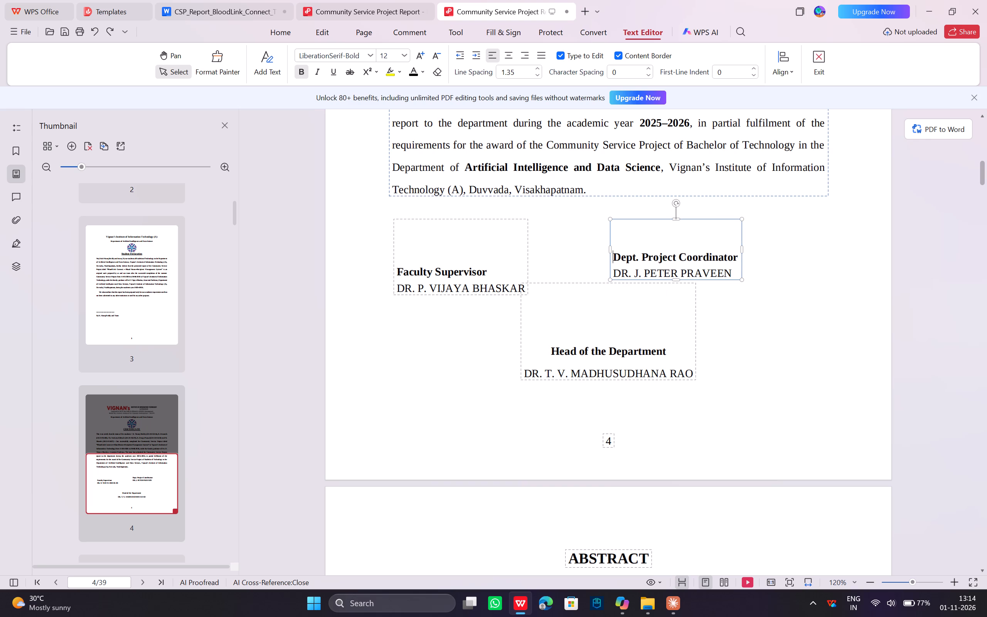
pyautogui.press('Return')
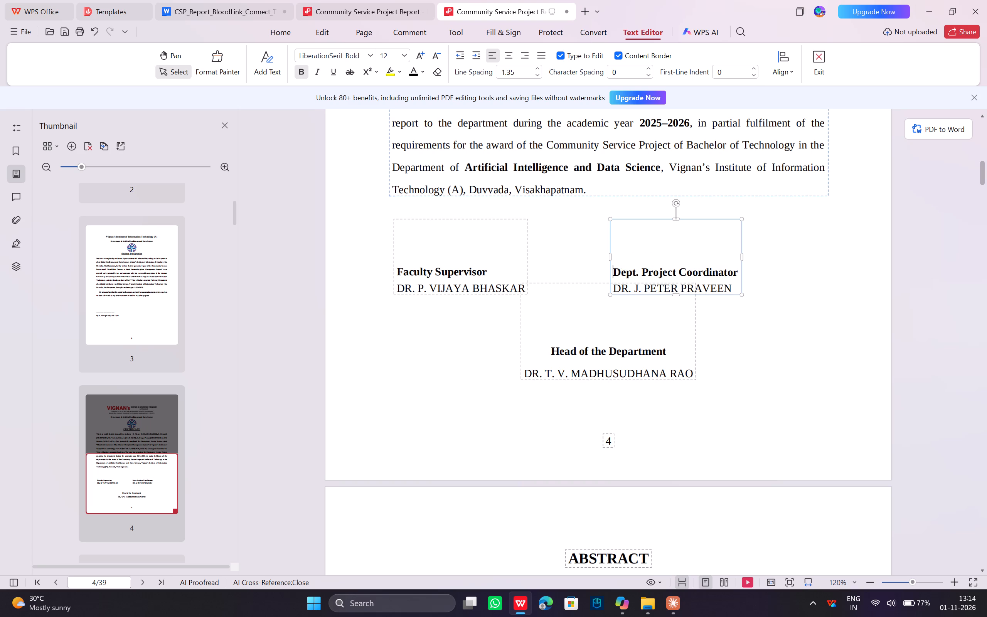
# Resize the Dept. Project Coordinator text box from both sides so it sits further right, with the heading and name on separate lines.
pyautogui.moveTo(740, 262); pyautogui.dragTo(767, 261)
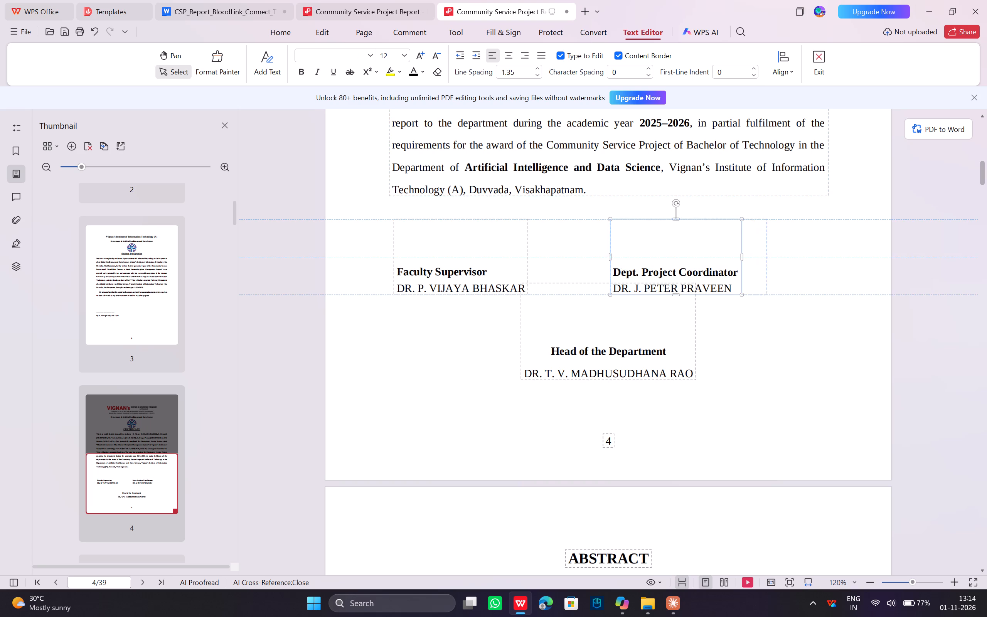
pyautogui.moveTo(767, 261); pyautogui.dragTo(816, 271)
pyautogui.moveTo(816, 271); pyautogui.dragTo(828, 275)
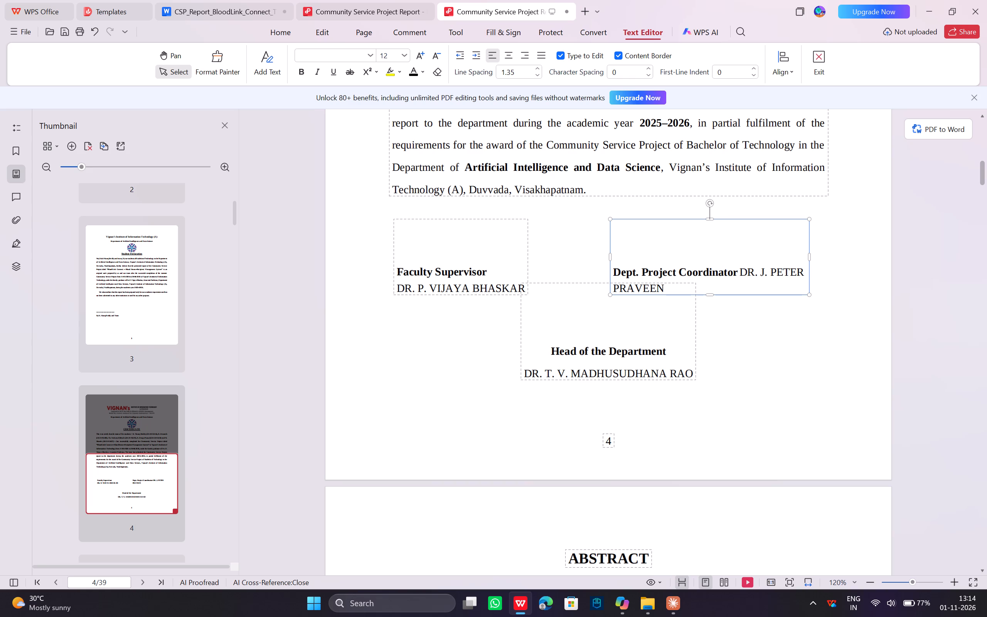
pyautogui.moveTo(611, 261); pyautogui.dragTo(660, 263)
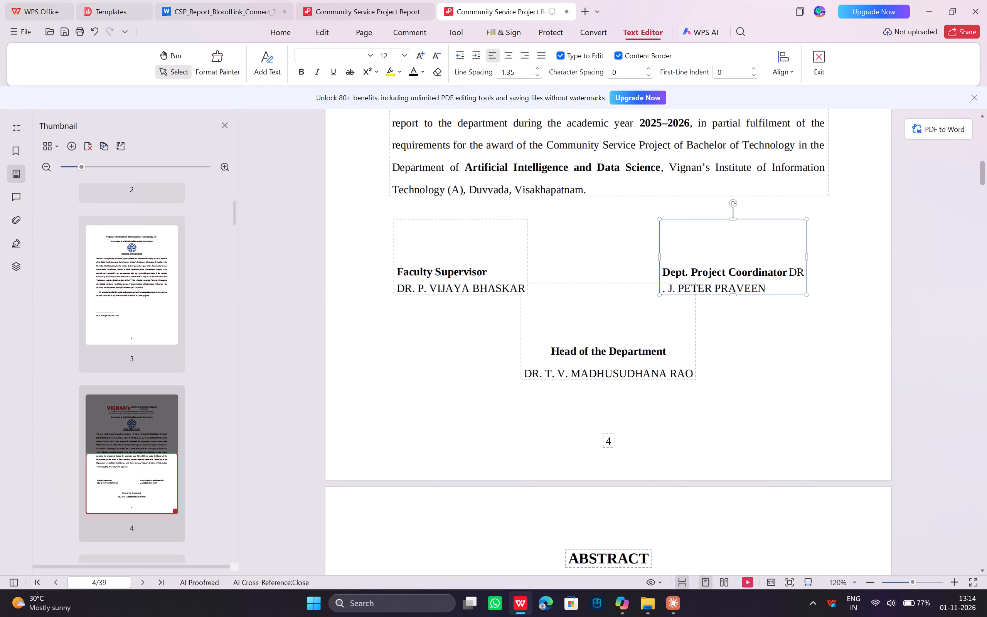
pyautogui.moveTo(659, 260); pyautogui.dragTo(675, 260)
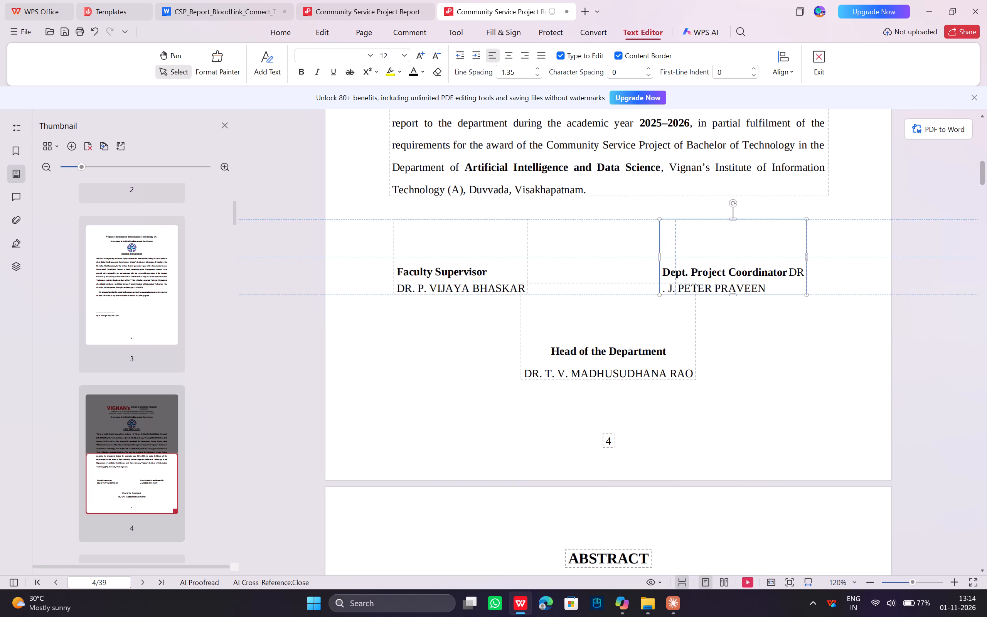
pyautogui.moveTo(675, 260); pyautogui.dragTo(675, 260)
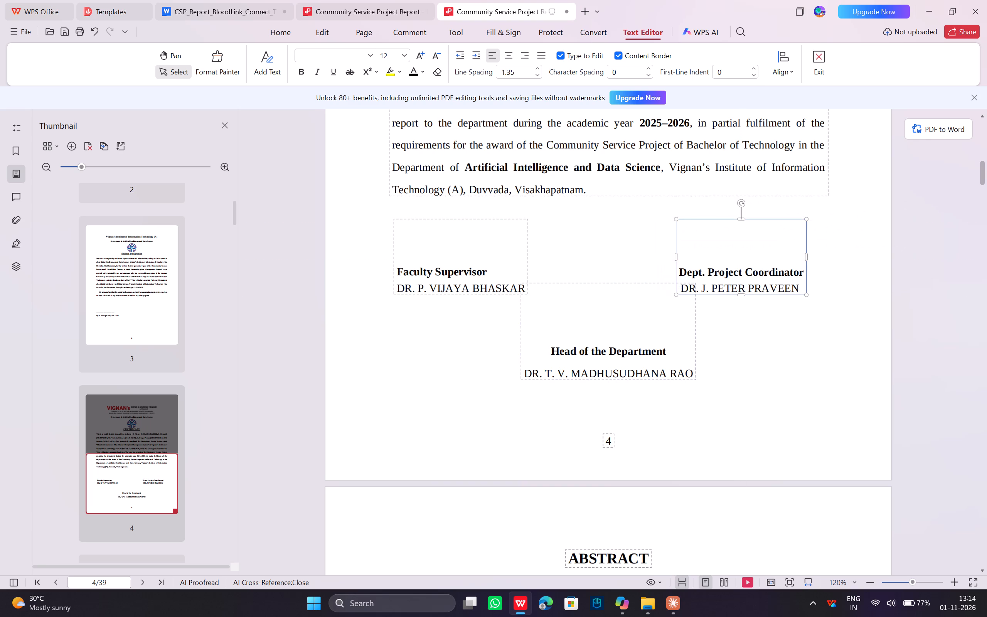
pyautogui.click(733, 366)
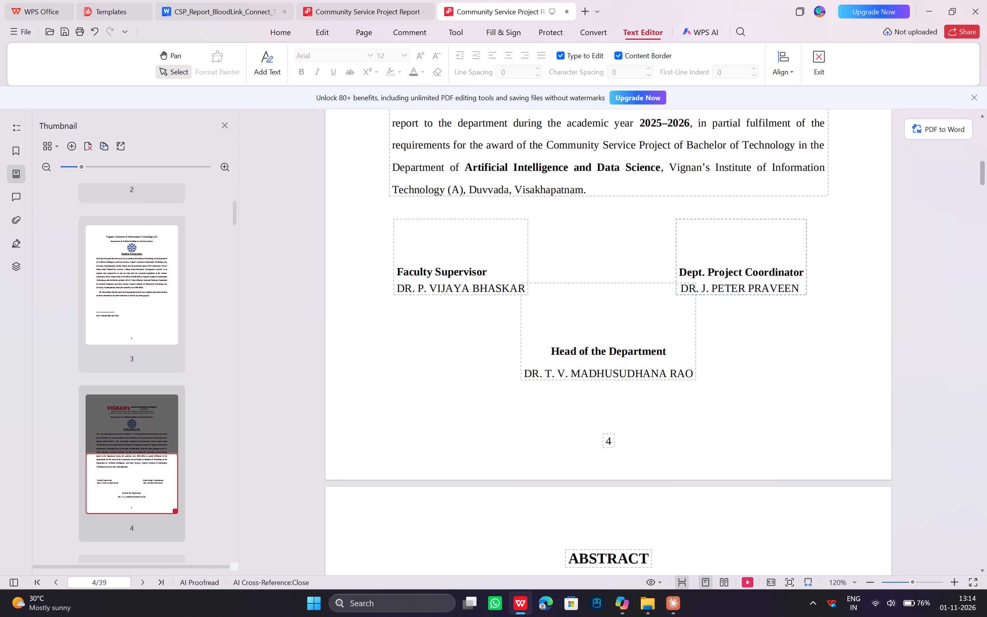
# Move the Dept. Project Coordinator text box so its right edge aligns with the right edge of the certificate paragraph.
pyautogui.click(752, 295)
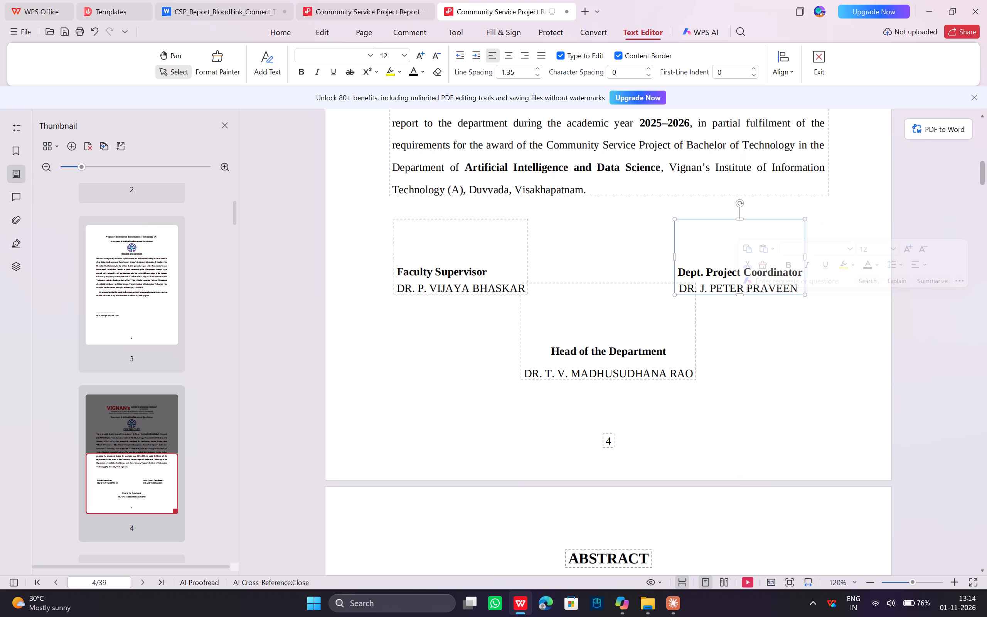
pyautogui.click(740, 295)
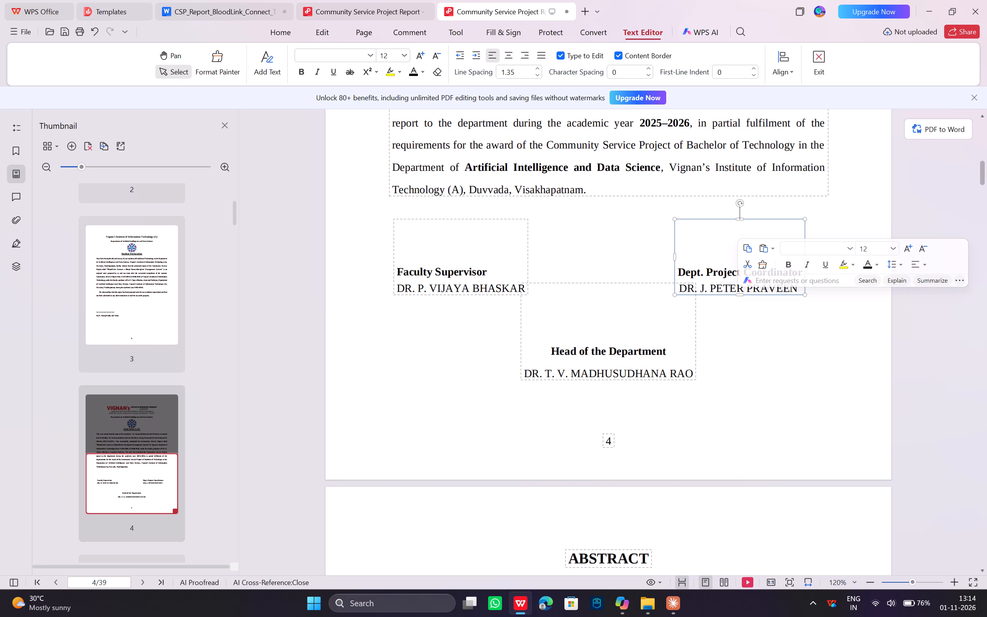
pyautogui.moveTo(741, 298); pyautogui.dragTo(741, 307)
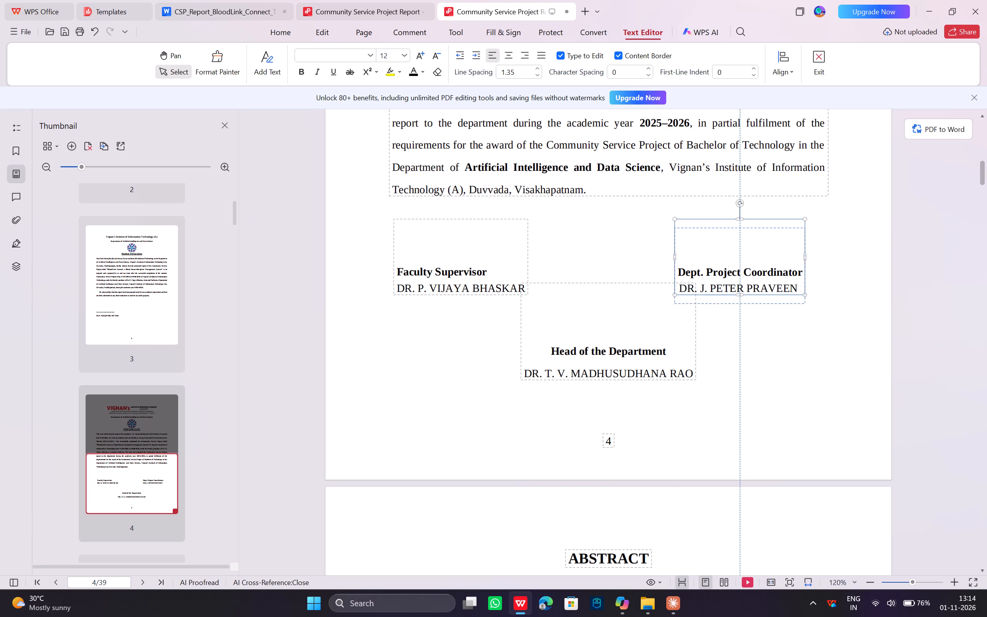
pyautogui.moveTo(741, 307); pyautogui.dragTo(765, 303)
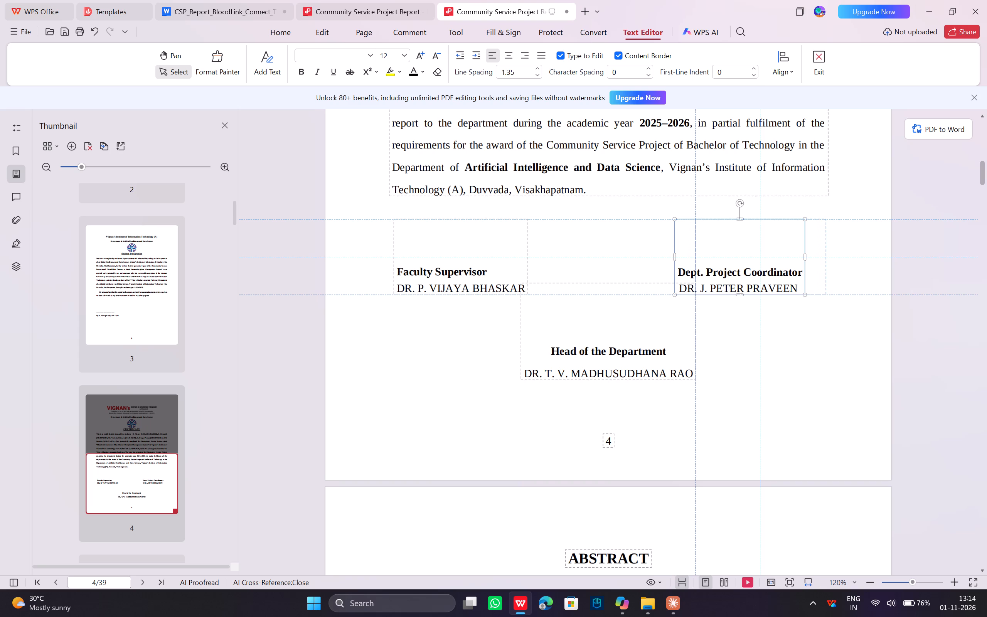
pyautogui.moveTo(765, 303); pyautogui.dragTo(768, 303)
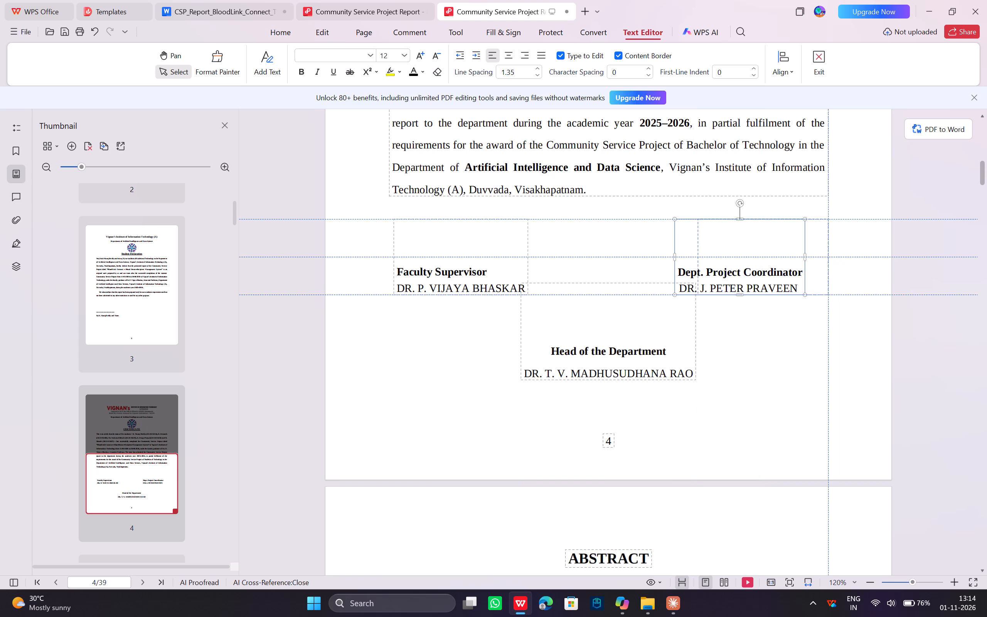
pyautogui.moveTo(768, 303); pyautogui.dragTo(767, 303)
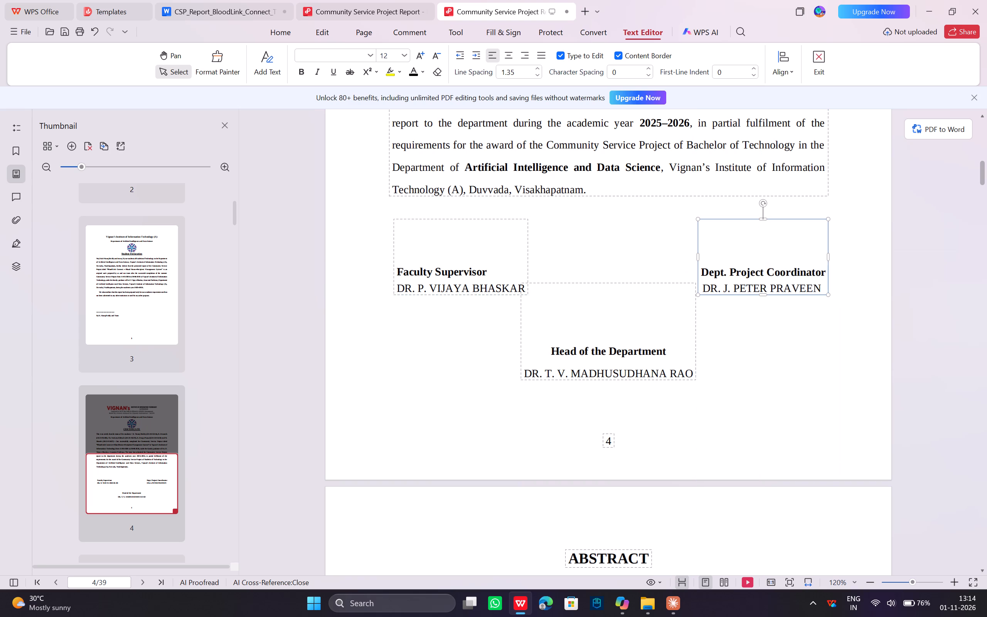
pyautogui.click(709, 423)
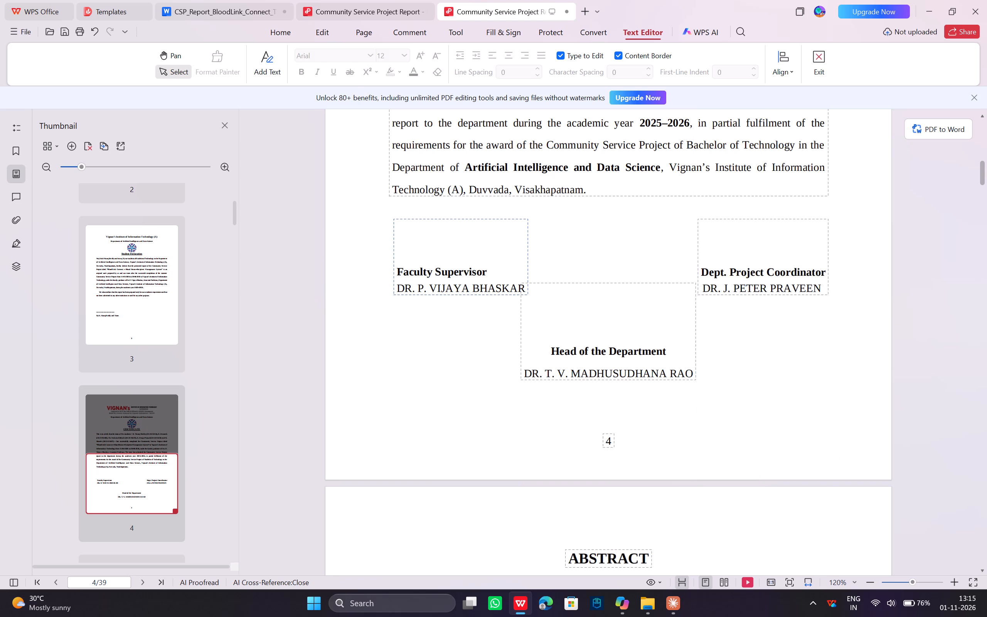
# Move the Faculty Supervisor text box so its left edge aligns with the left edge of the certificate paragraph.
pyautogui.click(445, 293)
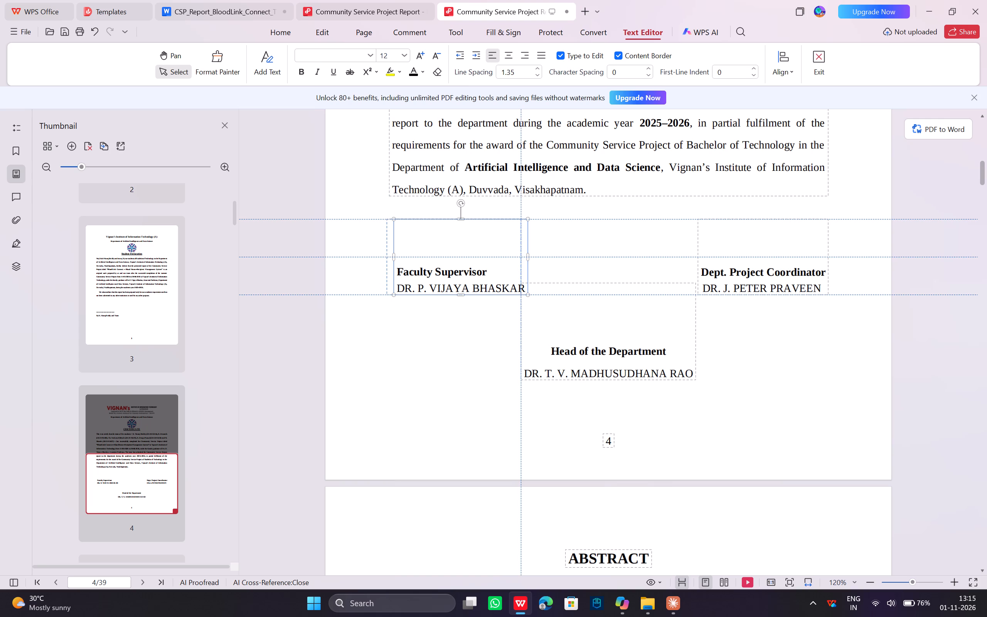
pyautogui.click(446, 322)
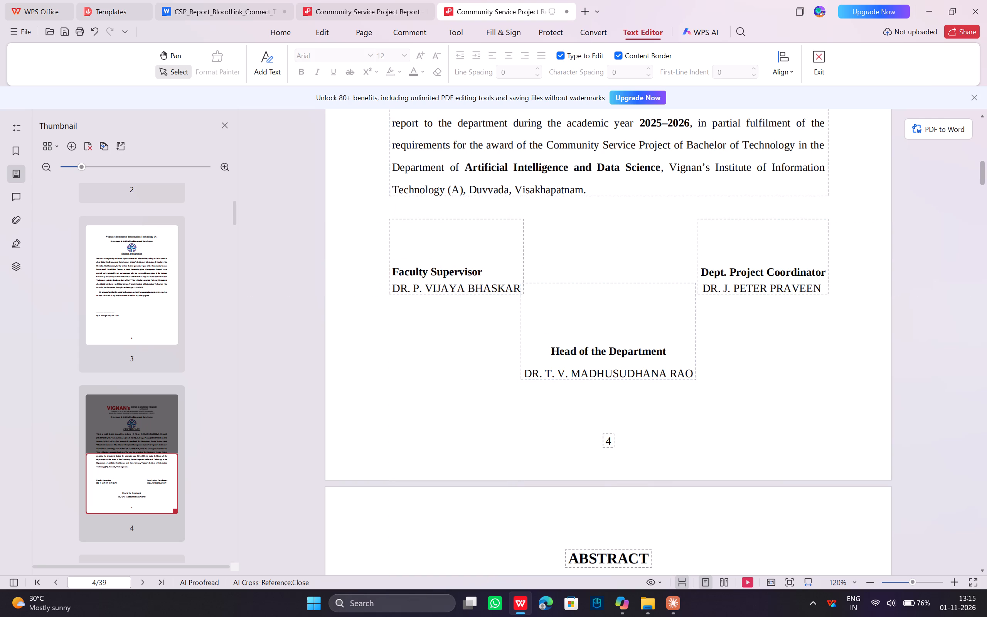
# Review the layout of the three signature blocks beneath the certificate paragraph.
pyautogui.click(576, 239)
pyautogui.tripleClick(576, 239)
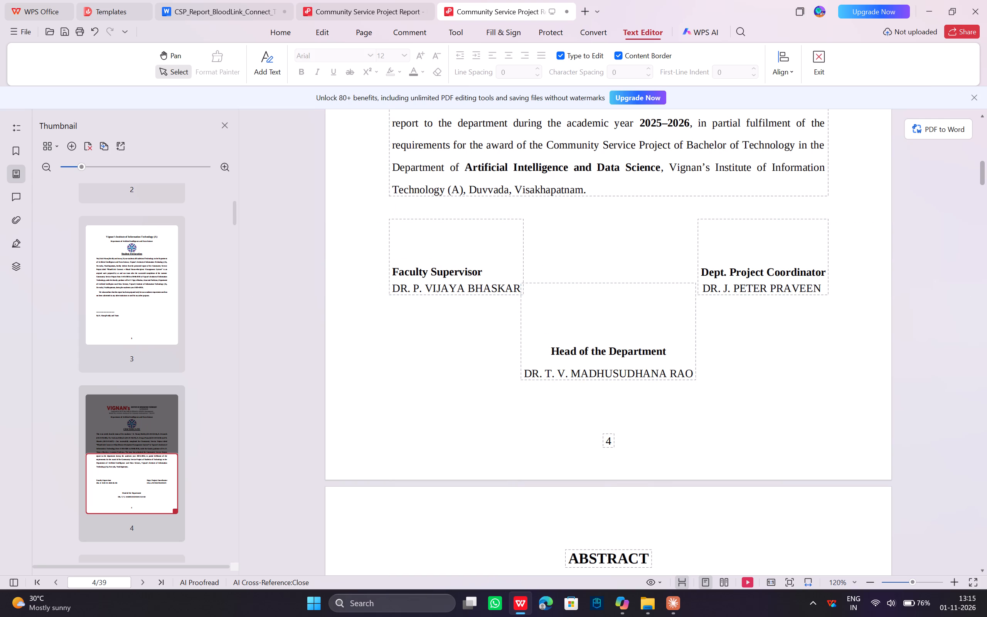
pyautogui.click(576, 239)
pyautogui.scroll(1, 576, 239)
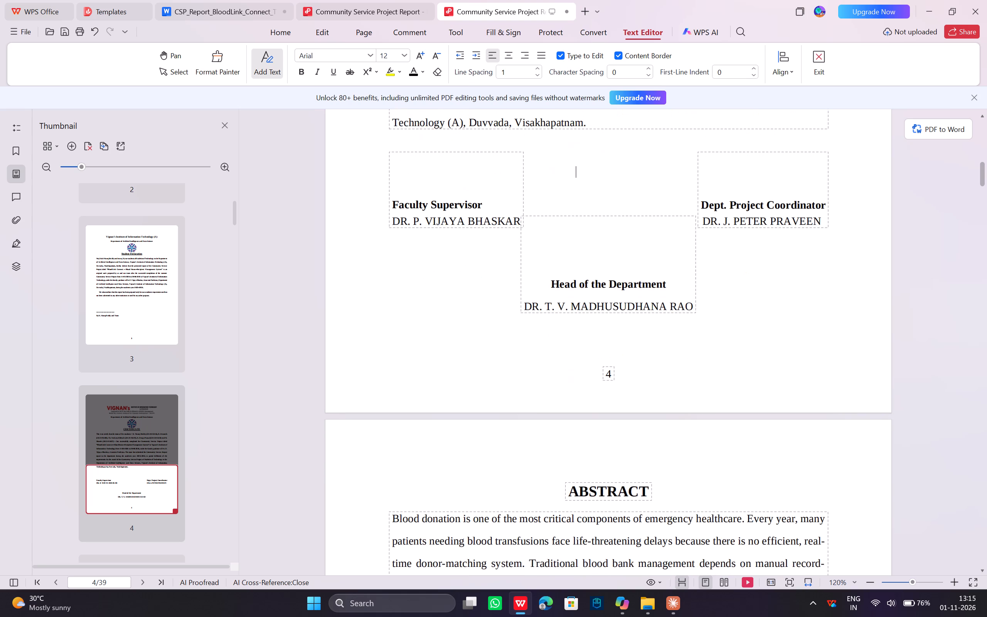
pyautogui.scroll(3, 576, 239)
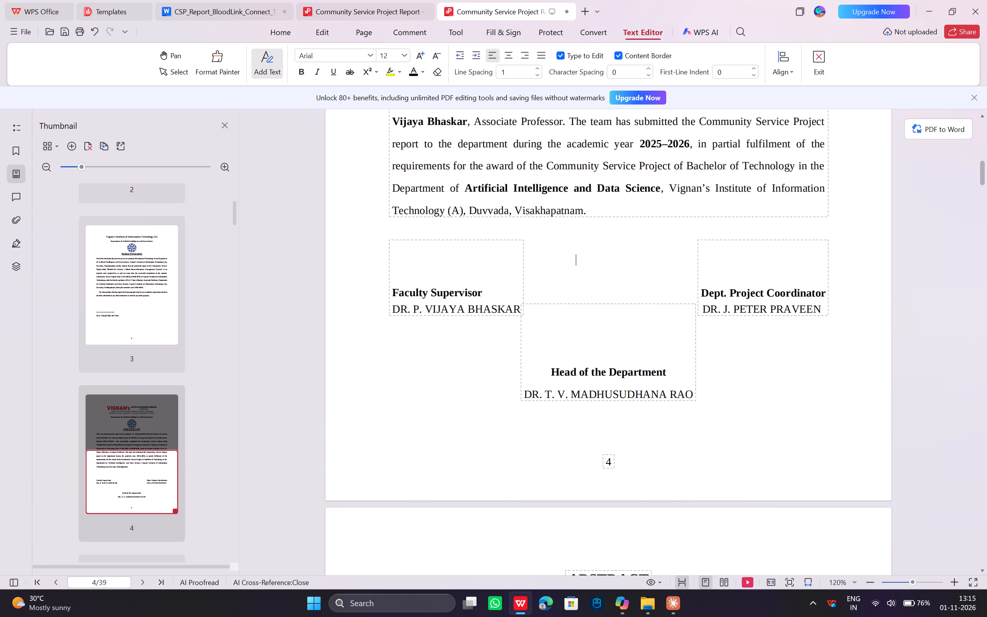
pyautogui.scroll(2, 576, 239)
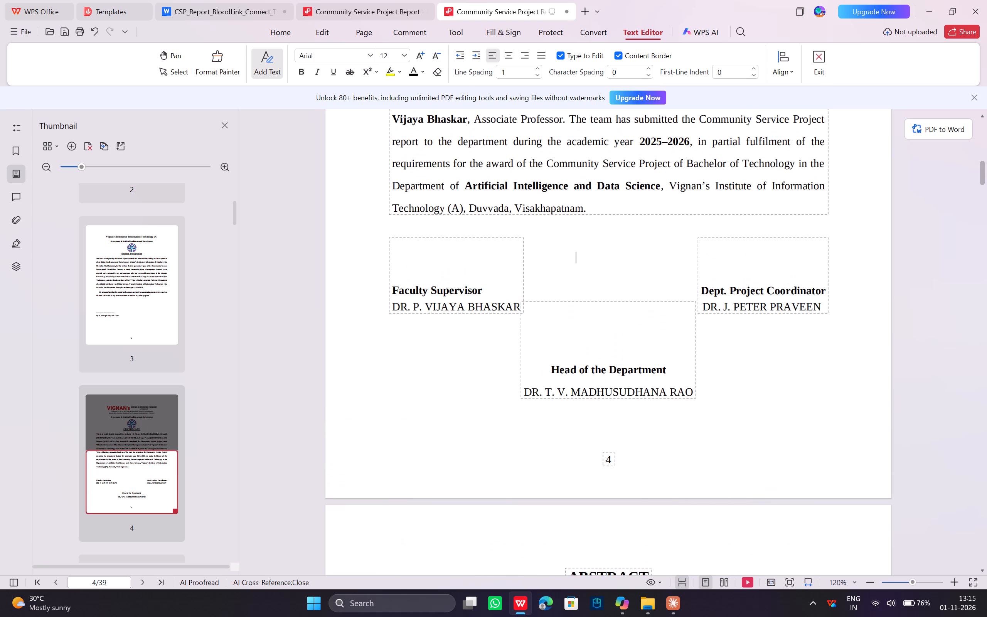
pyautogui.scroll(1, 576, 239)
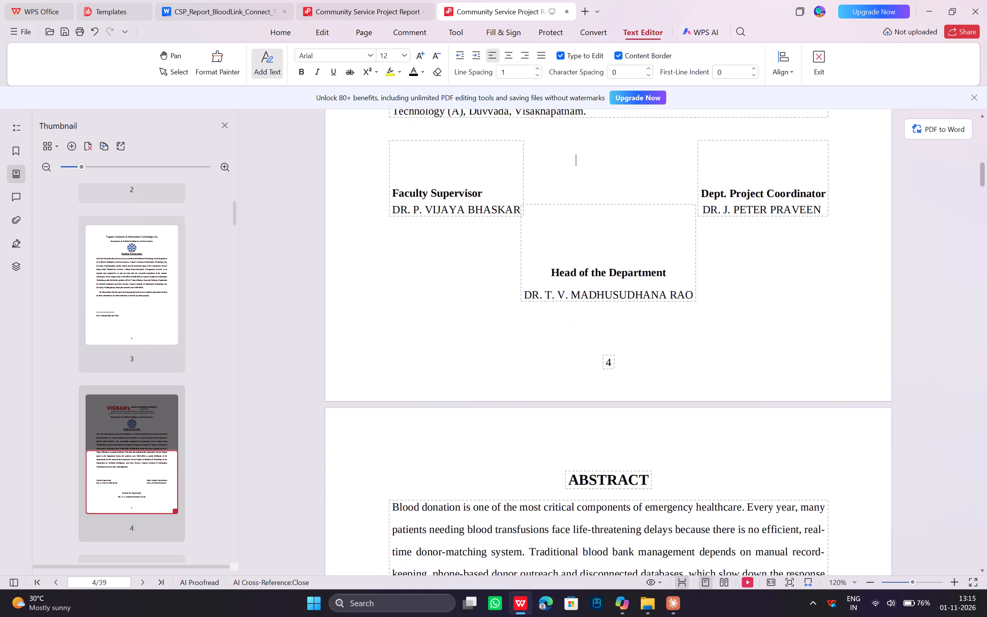
pyautogui.scroll(1, 576, 239)
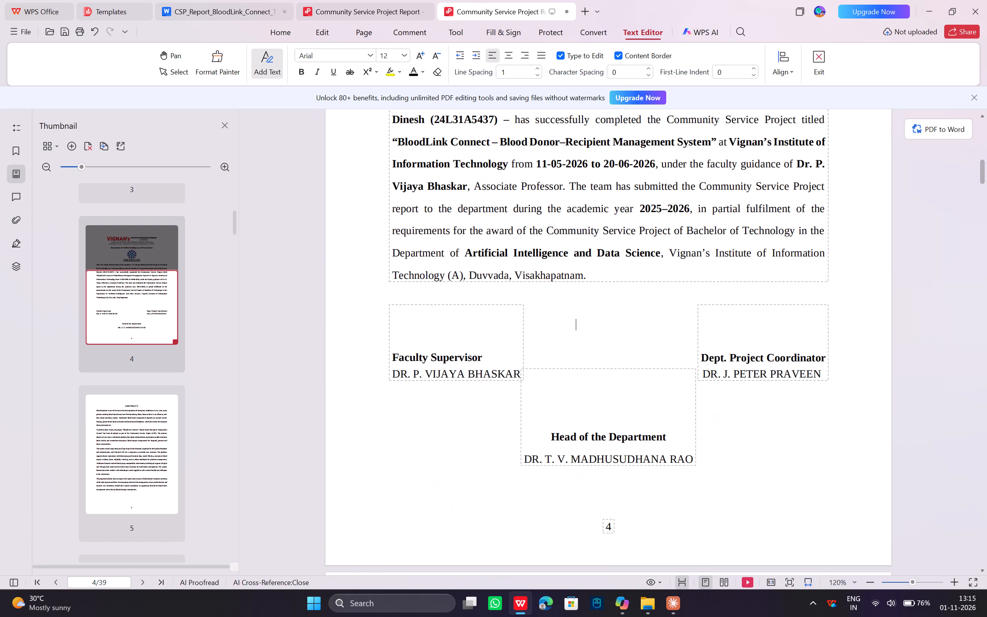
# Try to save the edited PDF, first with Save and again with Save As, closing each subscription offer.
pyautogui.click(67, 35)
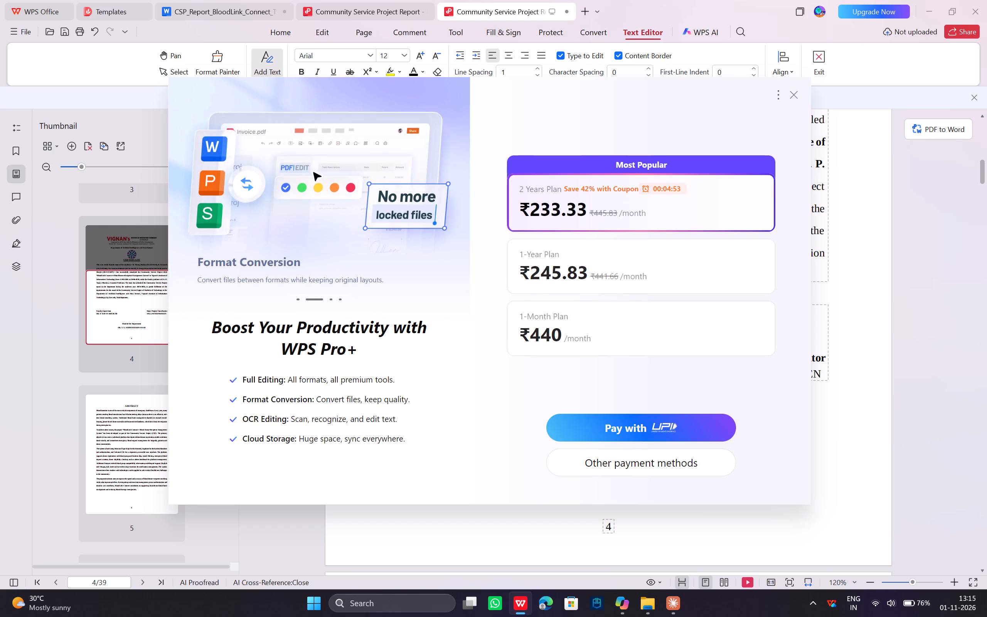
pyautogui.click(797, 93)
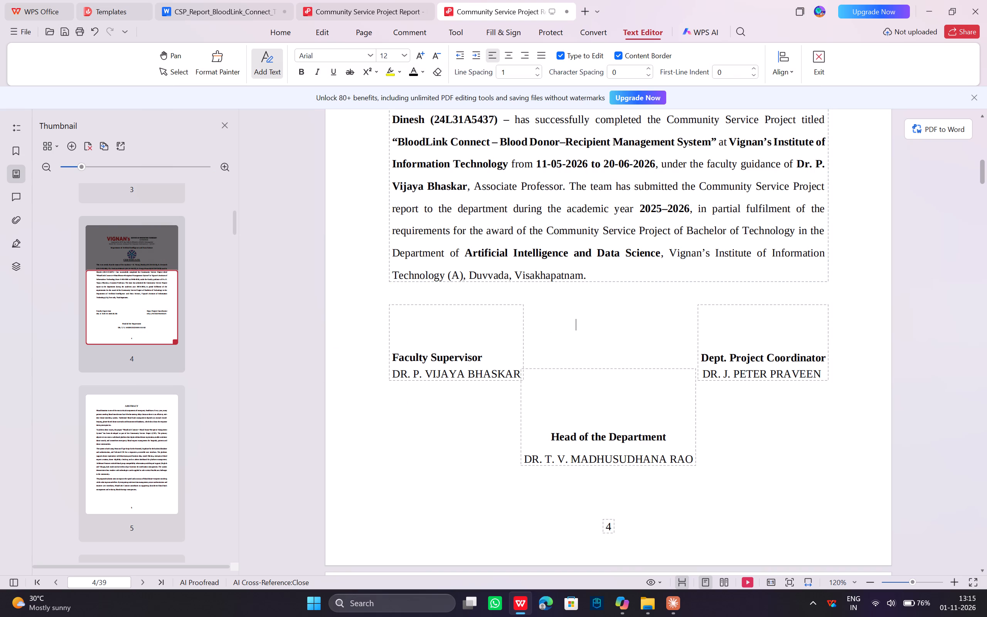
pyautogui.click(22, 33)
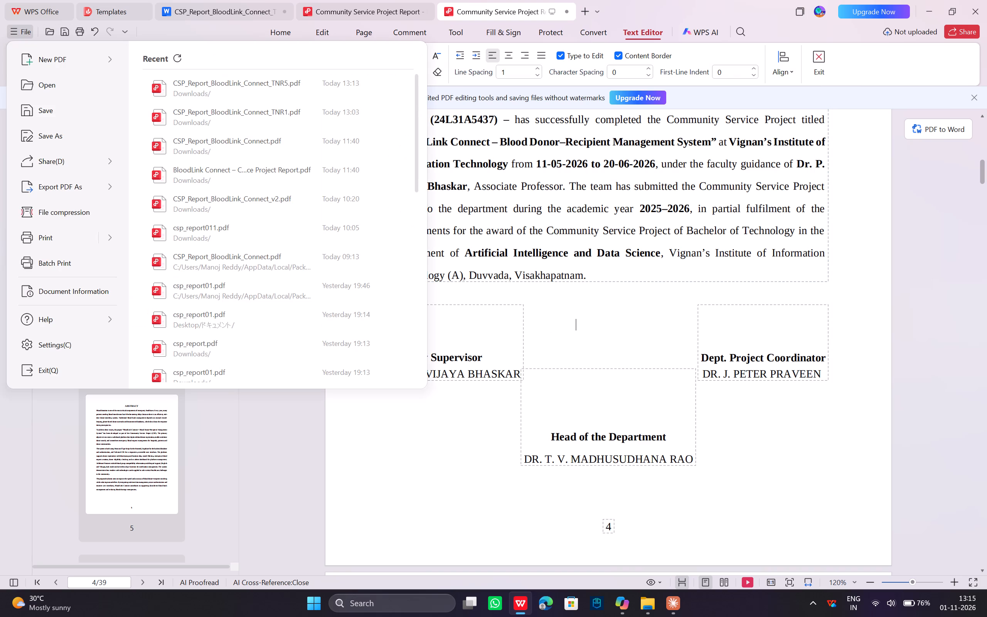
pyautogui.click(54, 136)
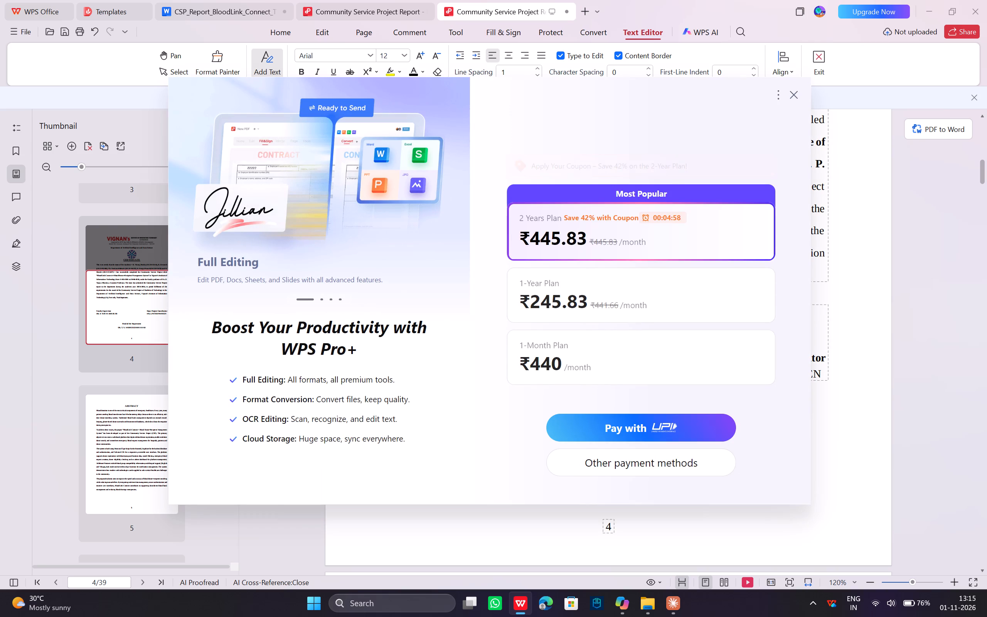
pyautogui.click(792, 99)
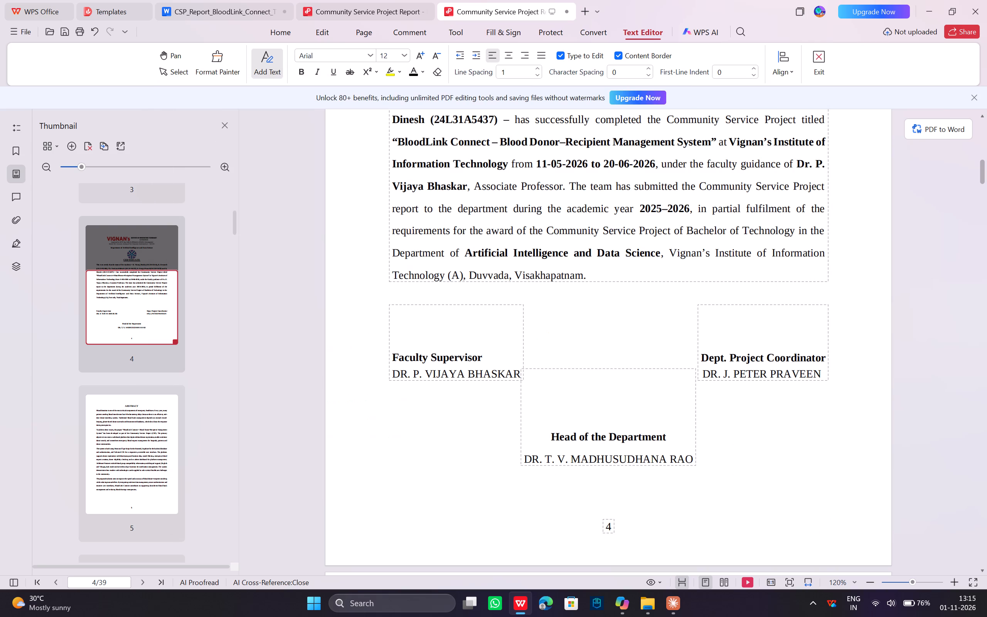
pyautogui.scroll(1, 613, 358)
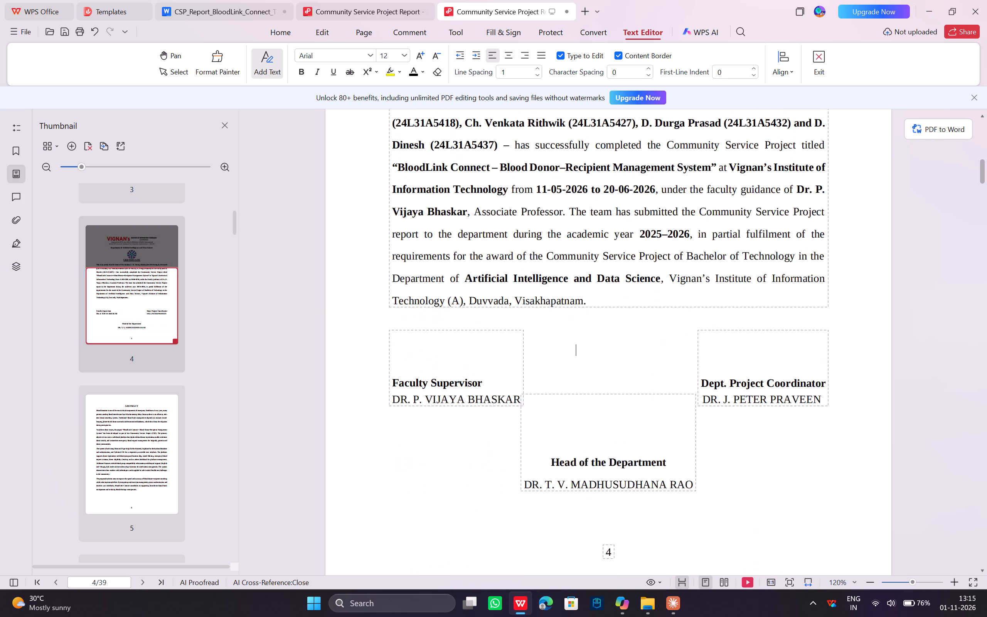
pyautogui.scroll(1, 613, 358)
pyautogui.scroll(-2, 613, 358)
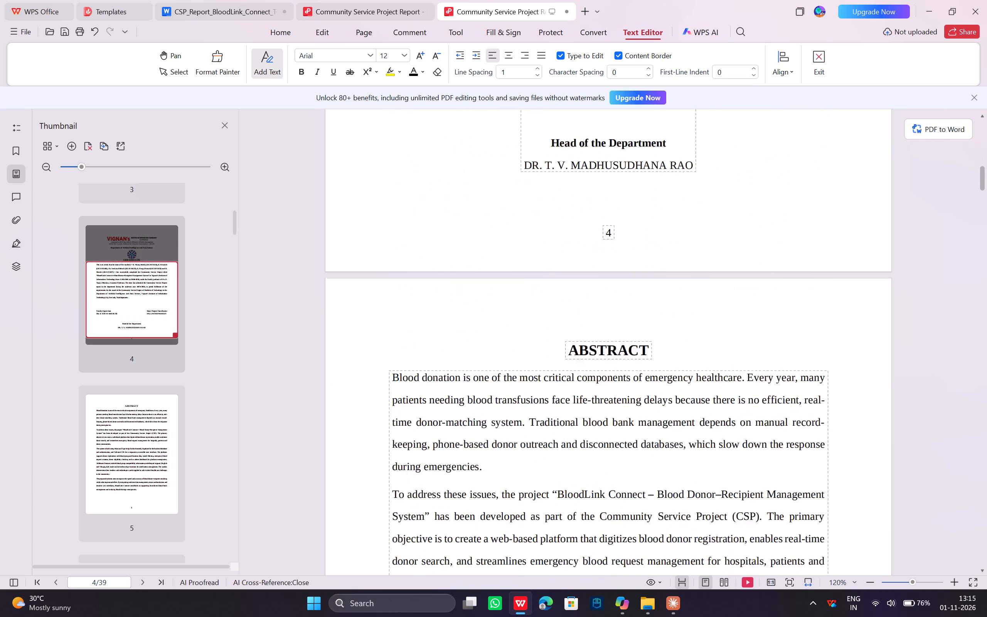
# Review the certificate page's signature blocks and the abstract, contents and executive summary pages of the PDF.
pyautogui.scroll(-2, 613, 358)
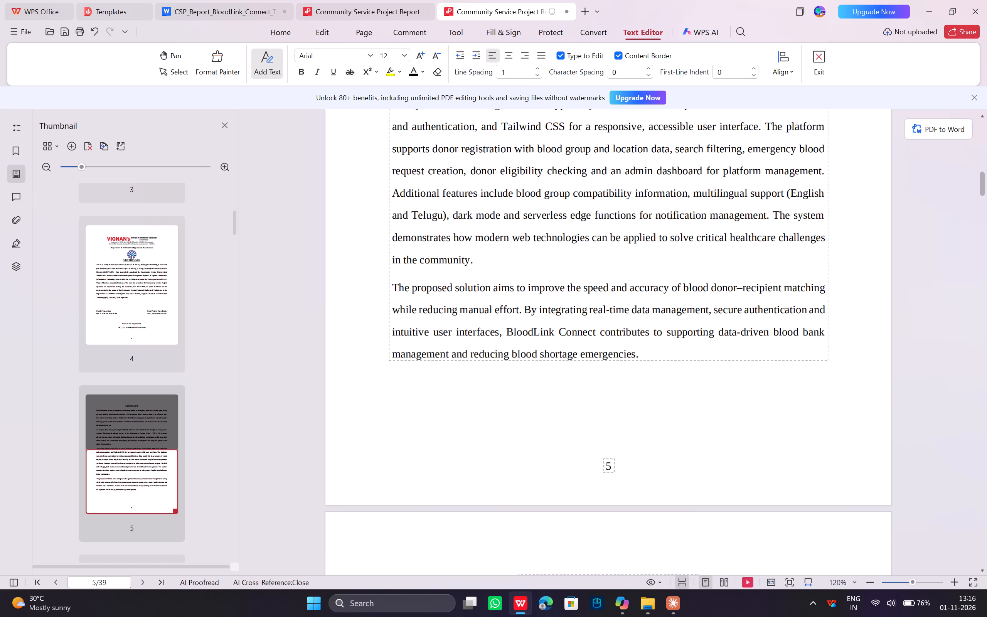
pyautogui.scroll(4, 613, 358)
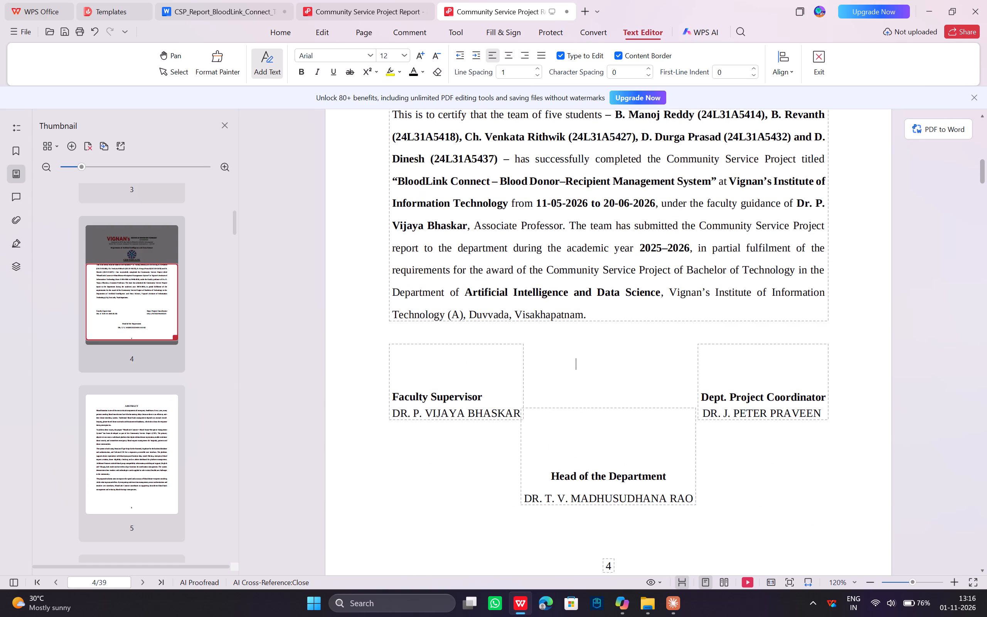
pyautogui.scroll(-2, 613, 358)
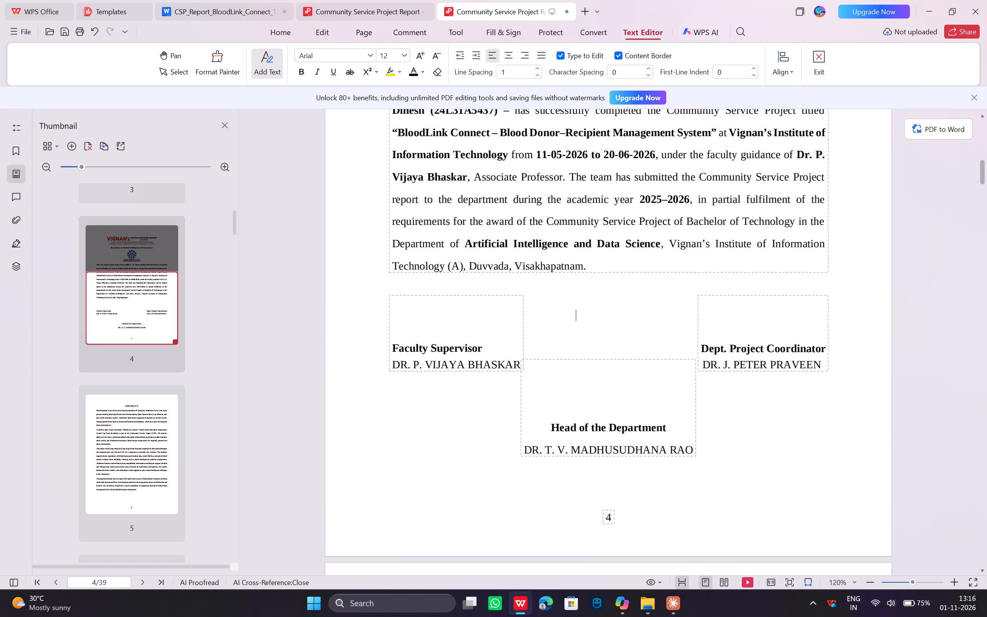
pyautogui.scroll(1, 613, 358)
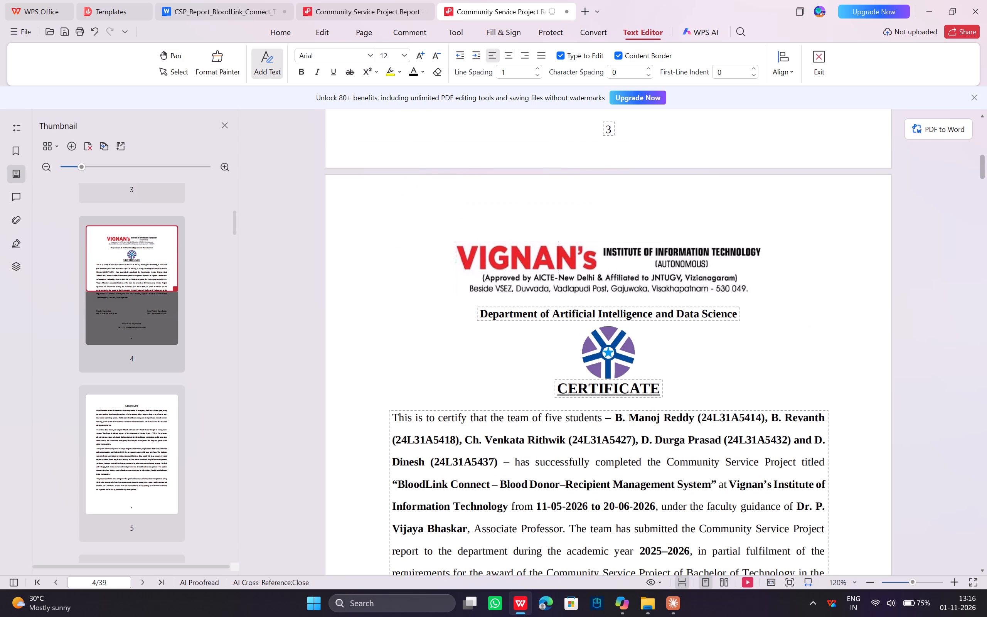
pyautogui.scroll(-3, 746, 364)
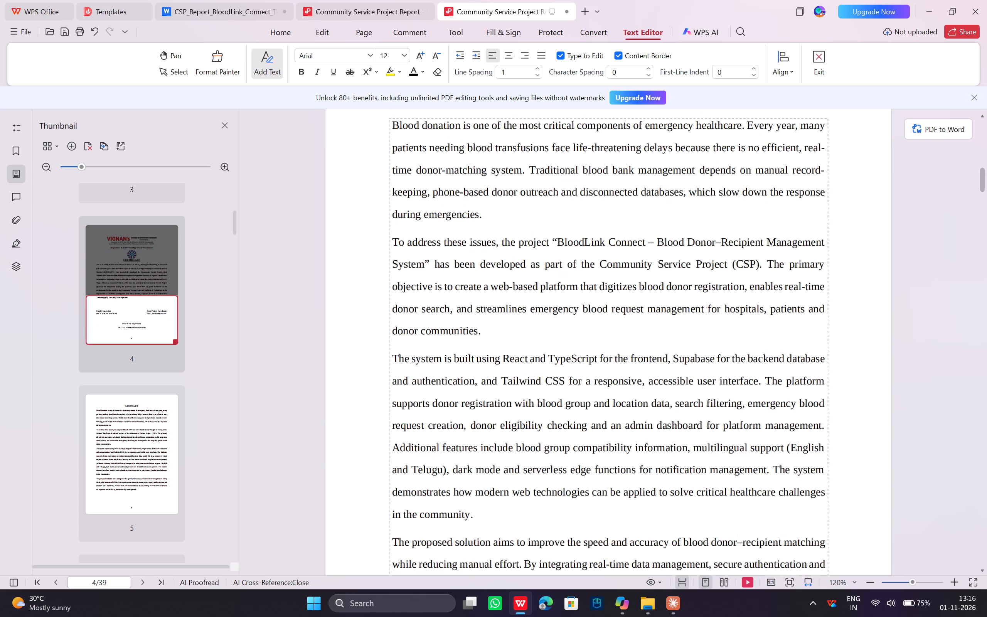
pyautogui.scroll(-6, 746, 364)
pyautogui.scroll(1, 746, 364)
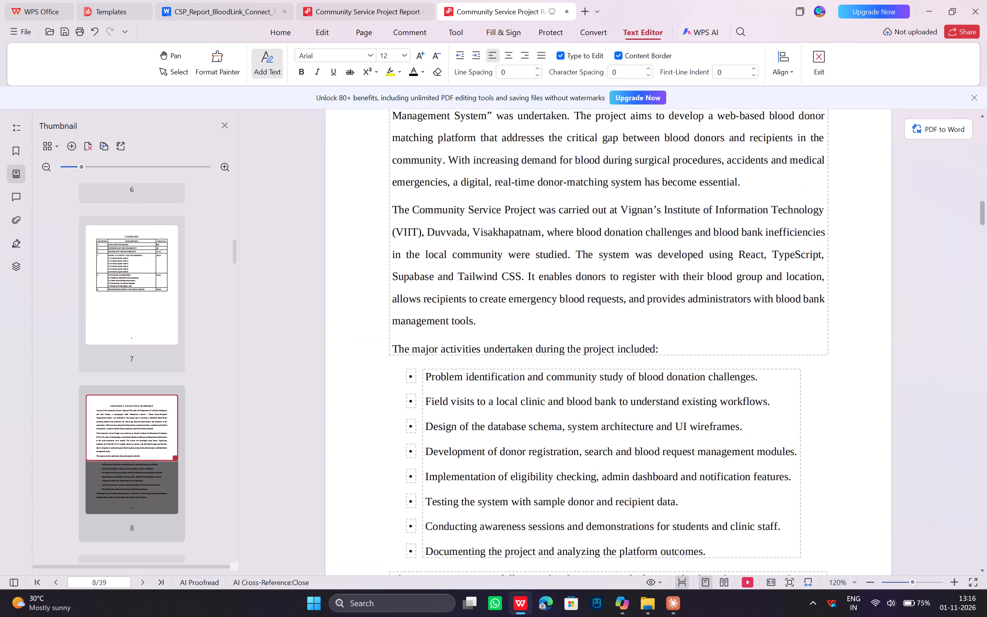
pyautogui.scroll(1, 746, 364)
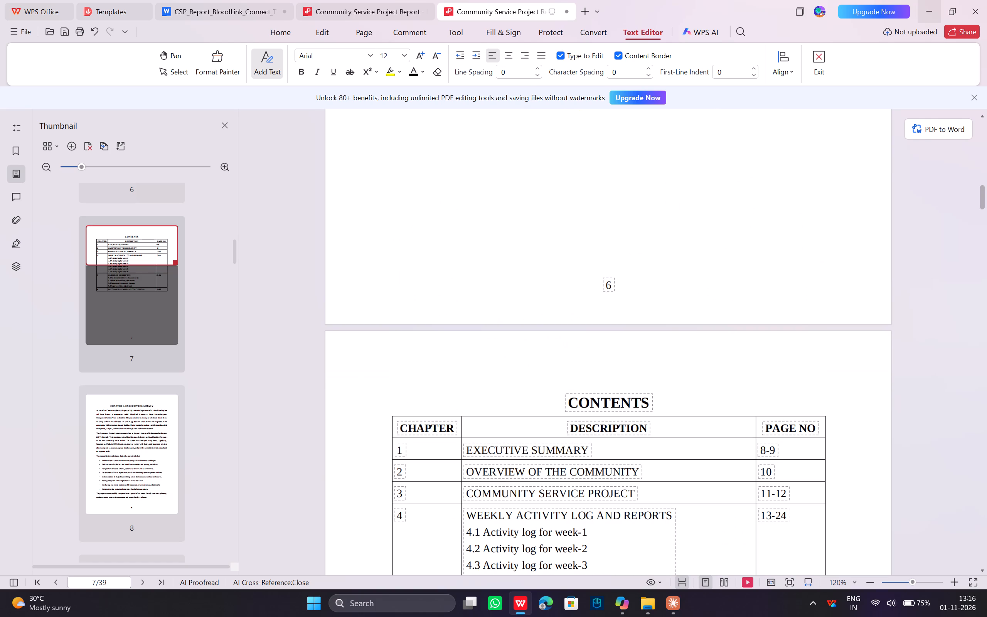
# Start closing all open documents in WPS Office, saving the changes to CSP_Report_BloodLink_Connect_TNR.docx.
pyautogui.click(968, 8)
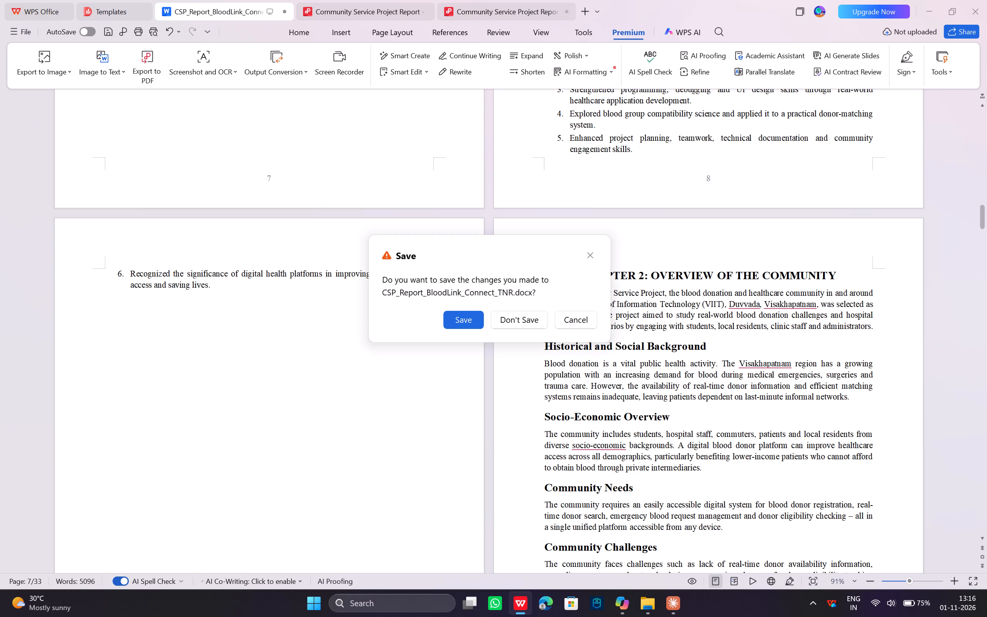
pyautogui.click(477, 320)
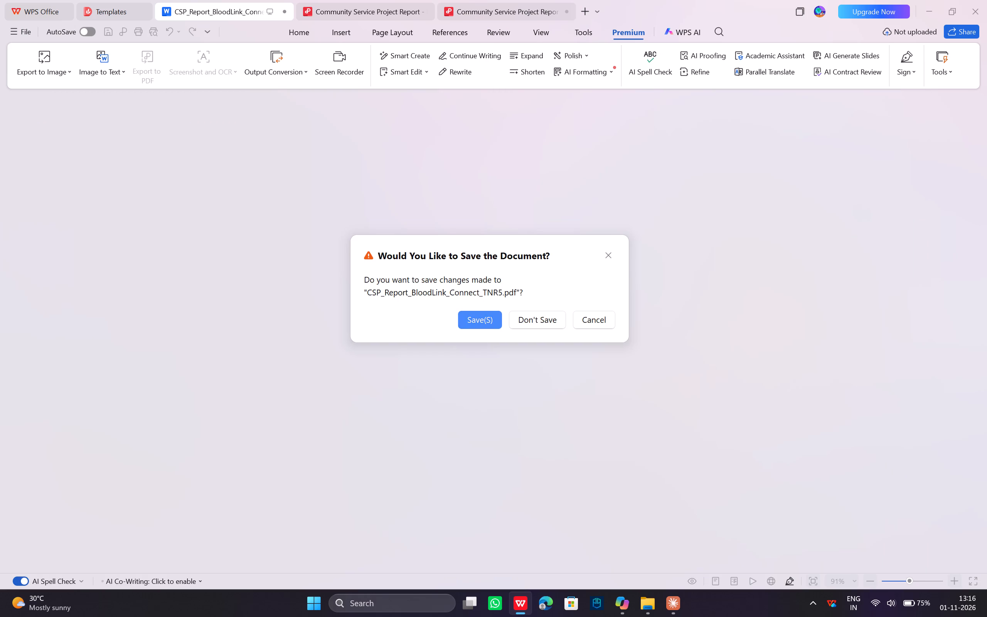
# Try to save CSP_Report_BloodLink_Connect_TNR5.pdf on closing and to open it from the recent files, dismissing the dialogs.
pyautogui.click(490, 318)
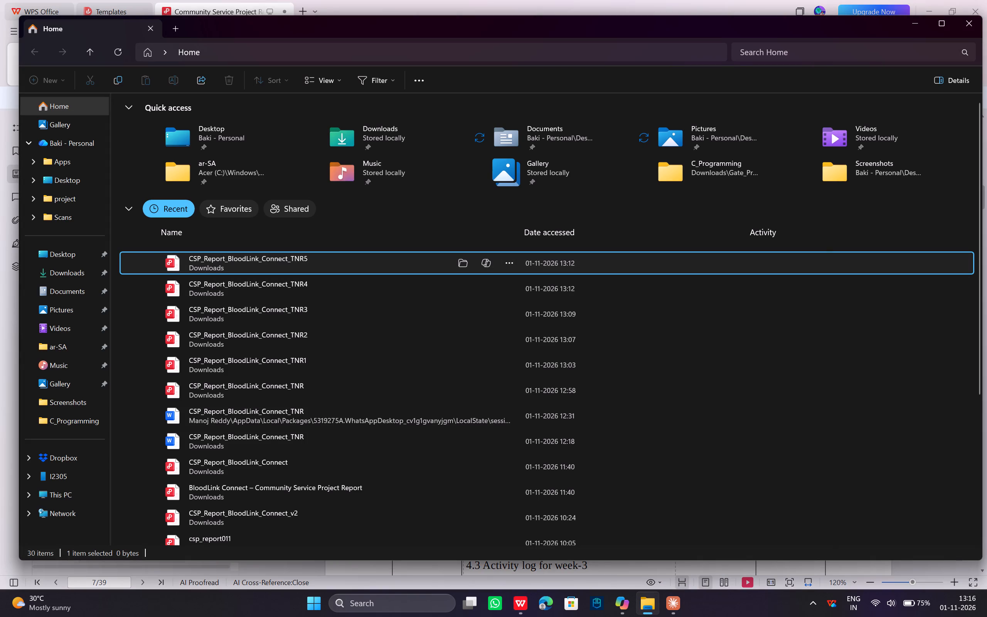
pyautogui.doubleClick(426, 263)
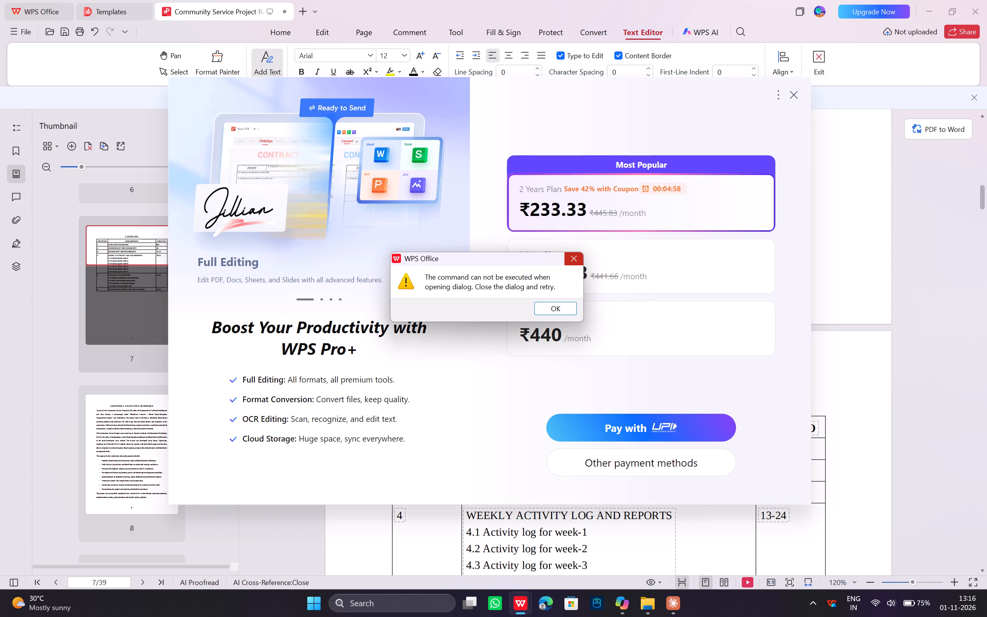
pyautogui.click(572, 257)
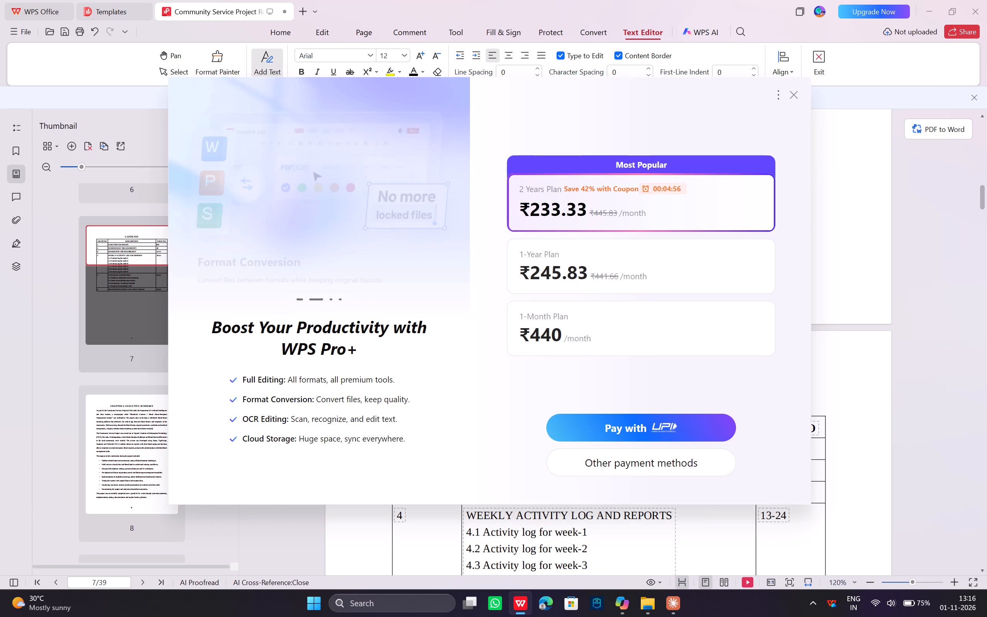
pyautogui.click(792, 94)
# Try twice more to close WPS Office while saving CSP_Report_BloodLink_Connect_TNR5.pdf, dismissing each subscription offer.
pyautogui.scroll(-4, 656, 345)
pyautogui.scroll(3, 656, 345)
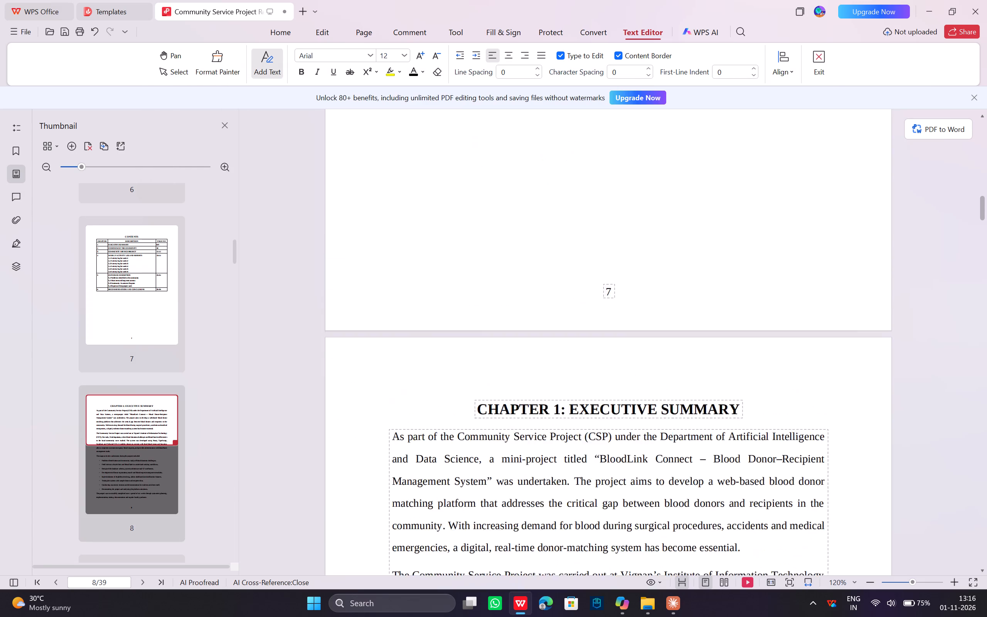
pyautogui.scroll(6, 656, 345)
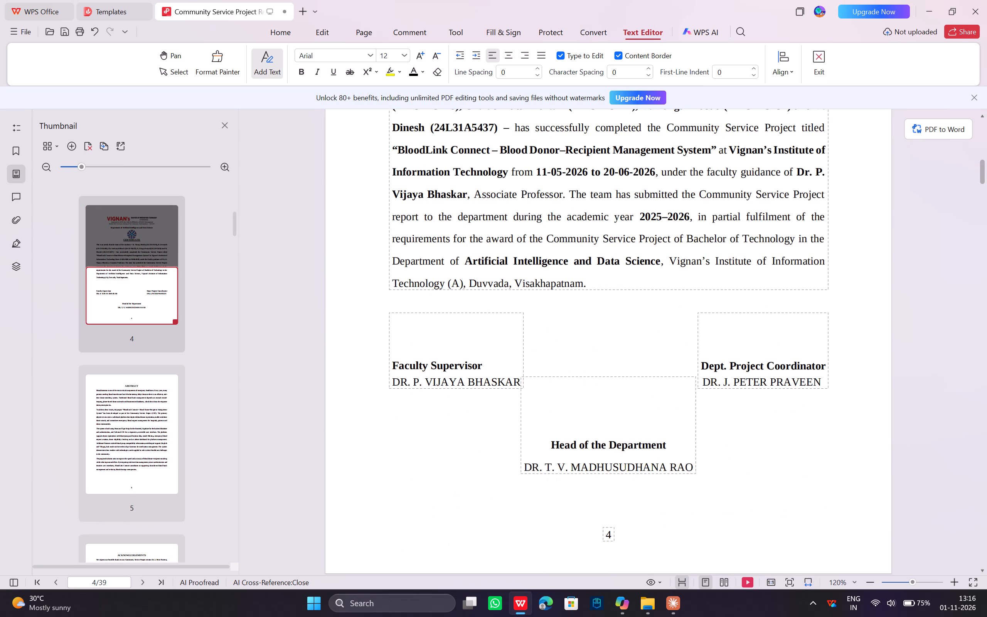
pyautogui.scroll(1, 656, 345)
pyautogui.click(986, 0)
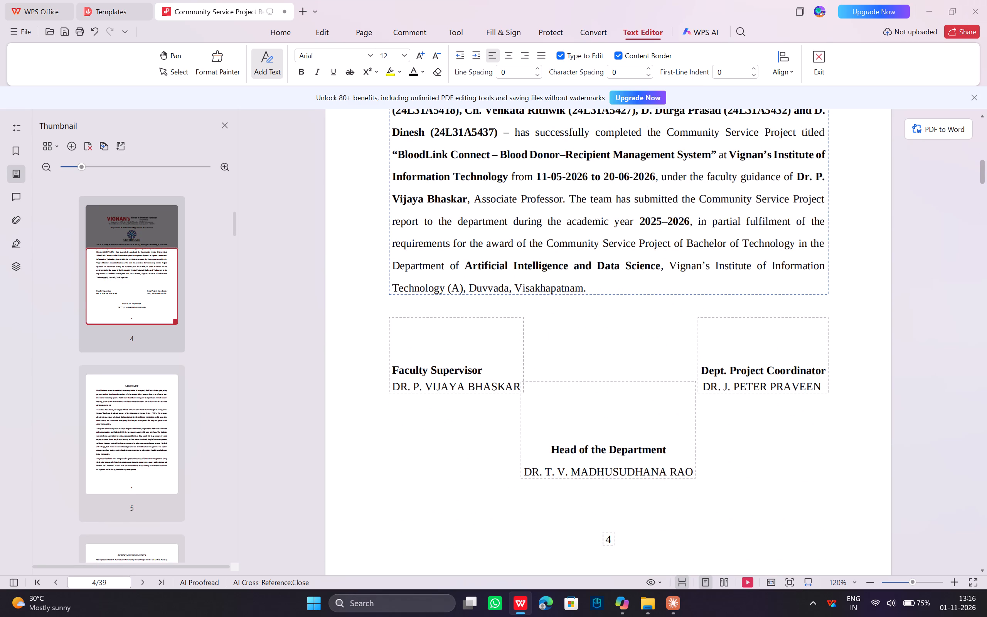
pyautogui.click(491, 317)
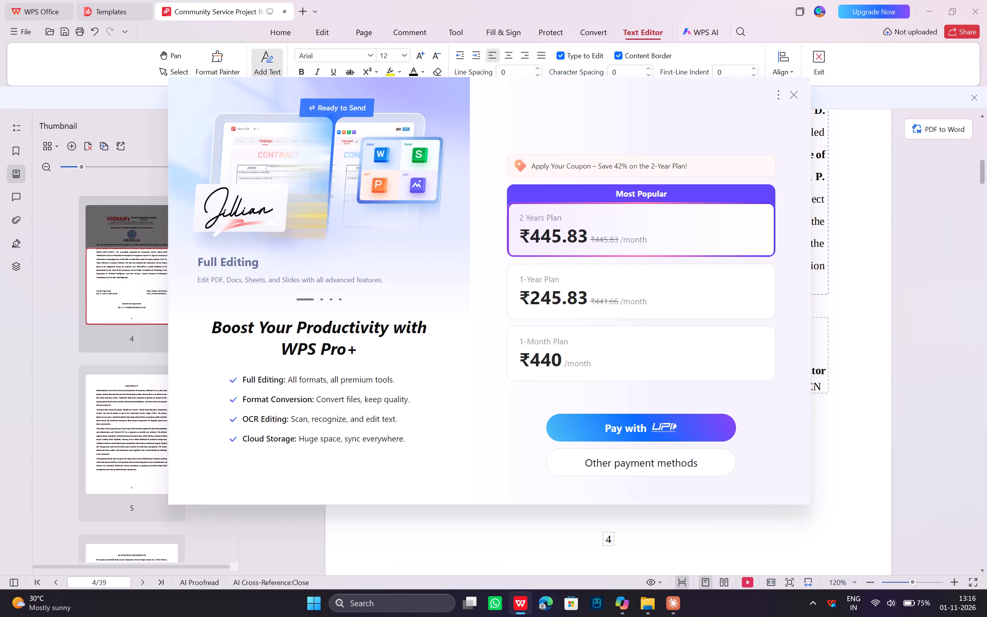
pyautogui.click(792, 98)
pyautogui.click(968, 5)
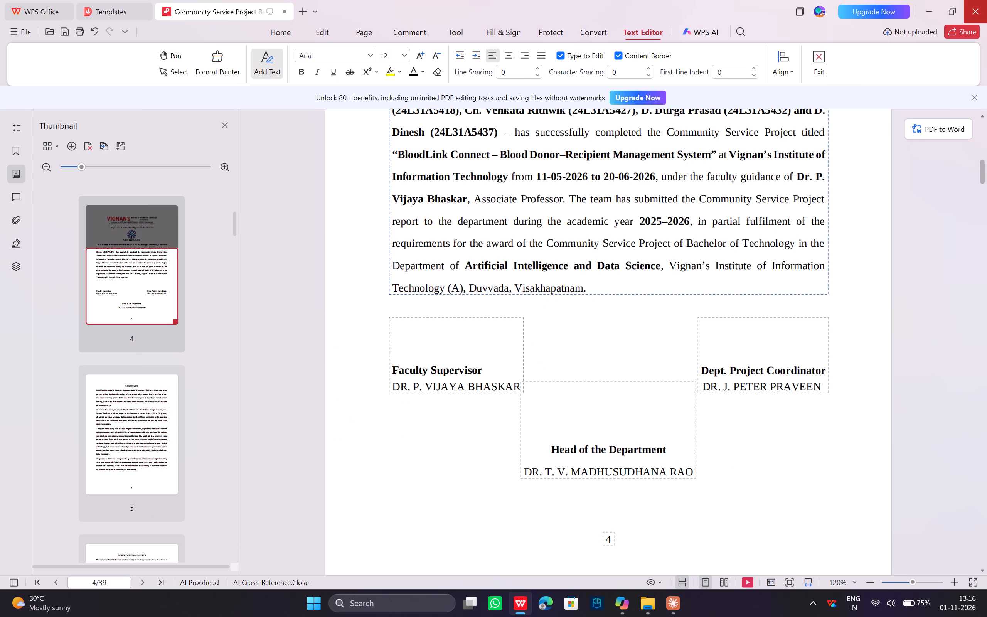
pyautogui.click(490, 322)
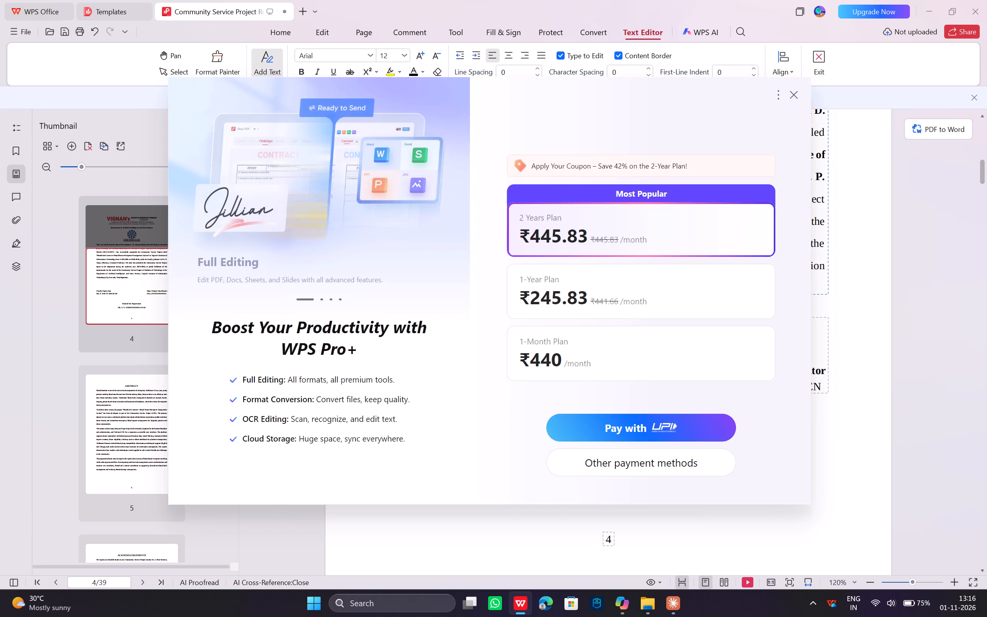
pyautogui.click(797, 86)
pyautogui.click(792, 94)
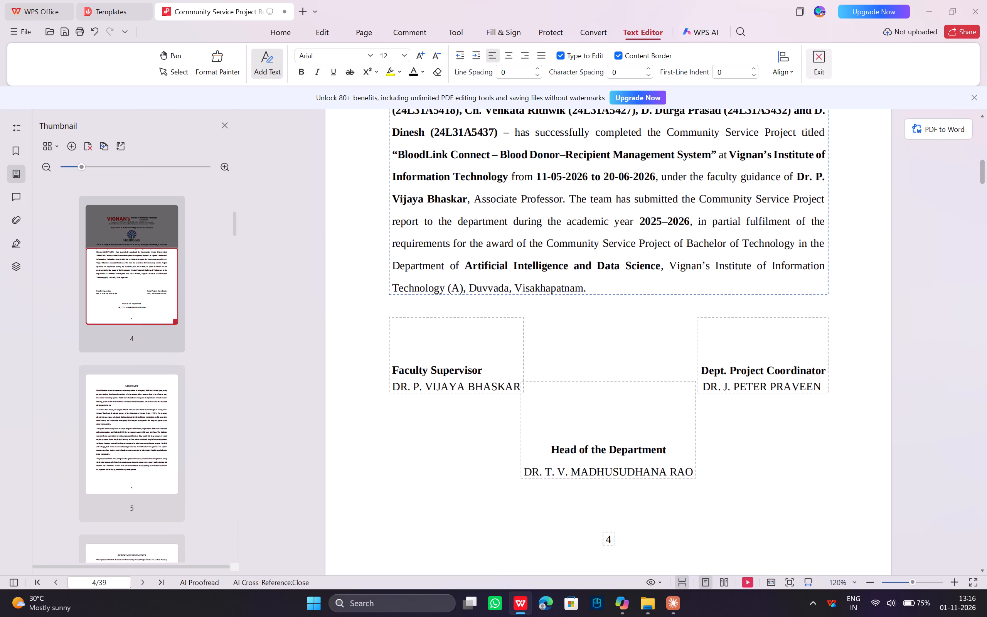
# Close WPS Office without saving CSP_Report_BloodLink_Connect_TNR5.pdf and minimise File Explorer.
pyautogui.click(978, 16)
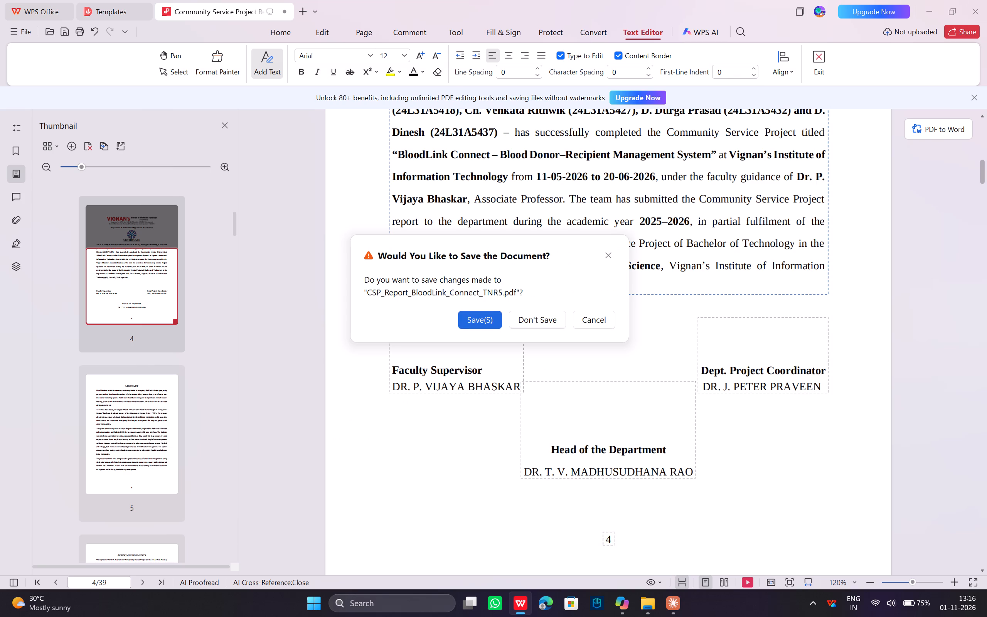
pyautogui.click(551, 320)
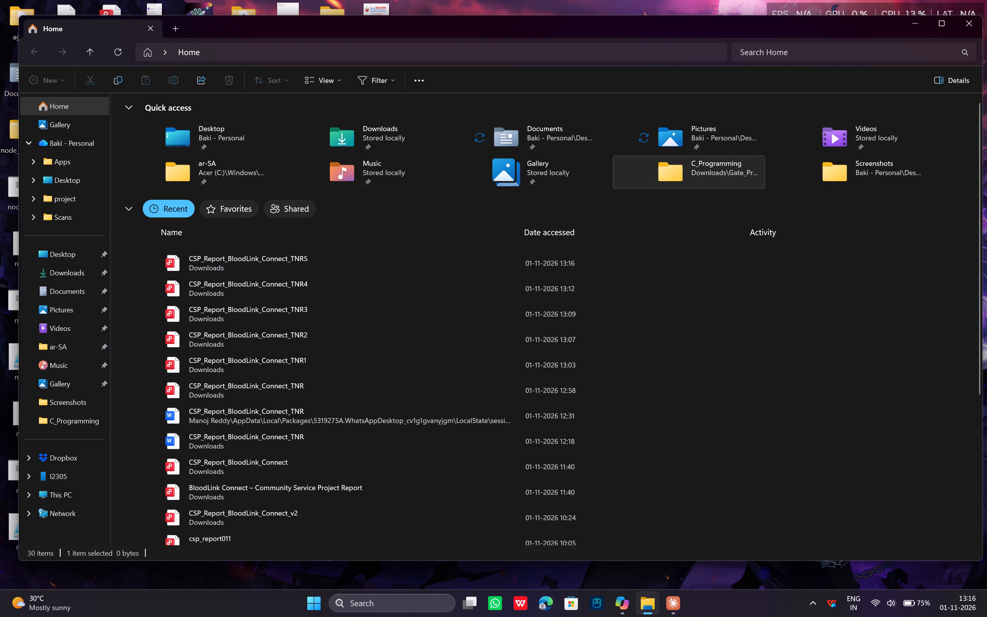
pyautogui.click(913, 22)
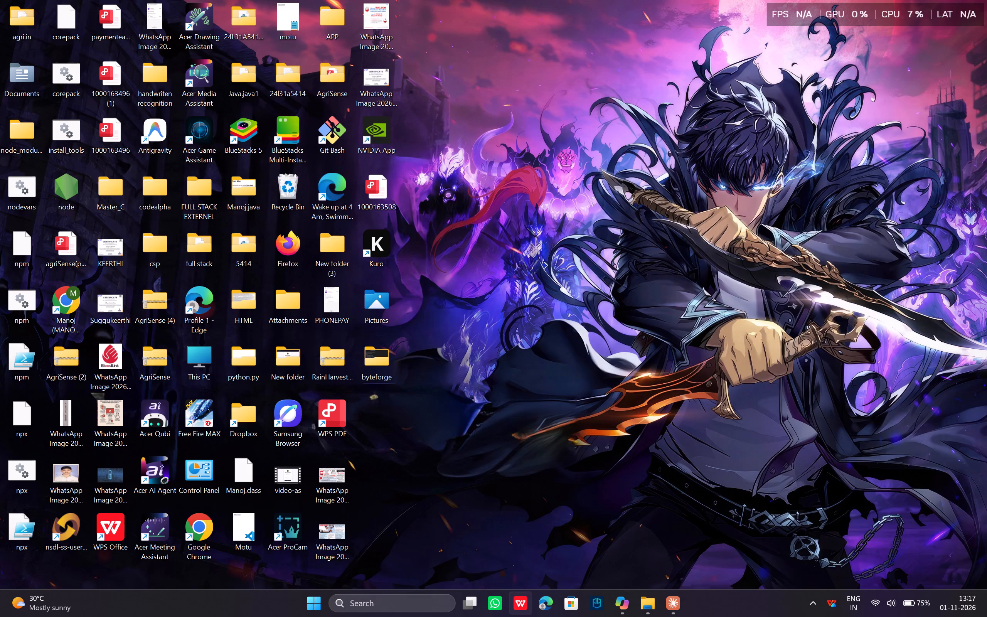
# Open Google Chrome from the recent searches with the first listed profile.
pyautogui.click(409, 608)
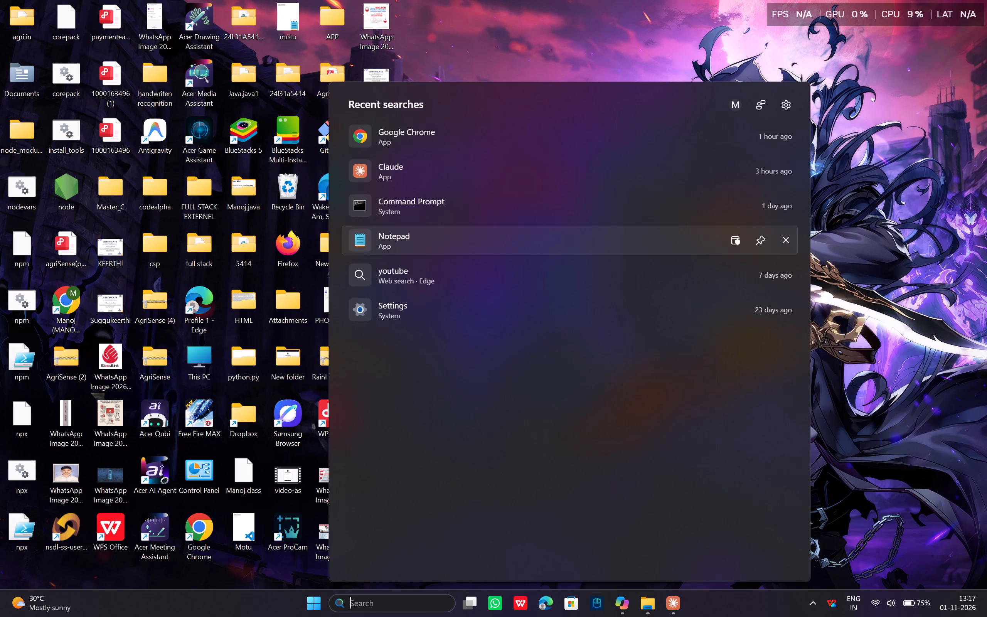
pyautogui.doubleClick(440, 142)
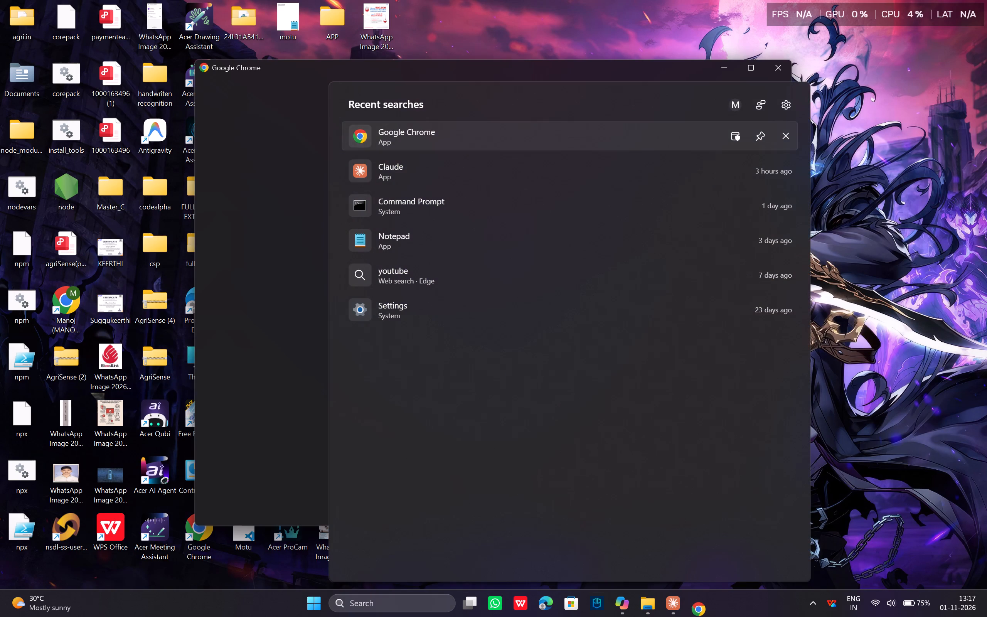
pyautogui.moveTo(304, 192); pyautogui.dragTo(327, 298)
pyautogui.click(327, 298)
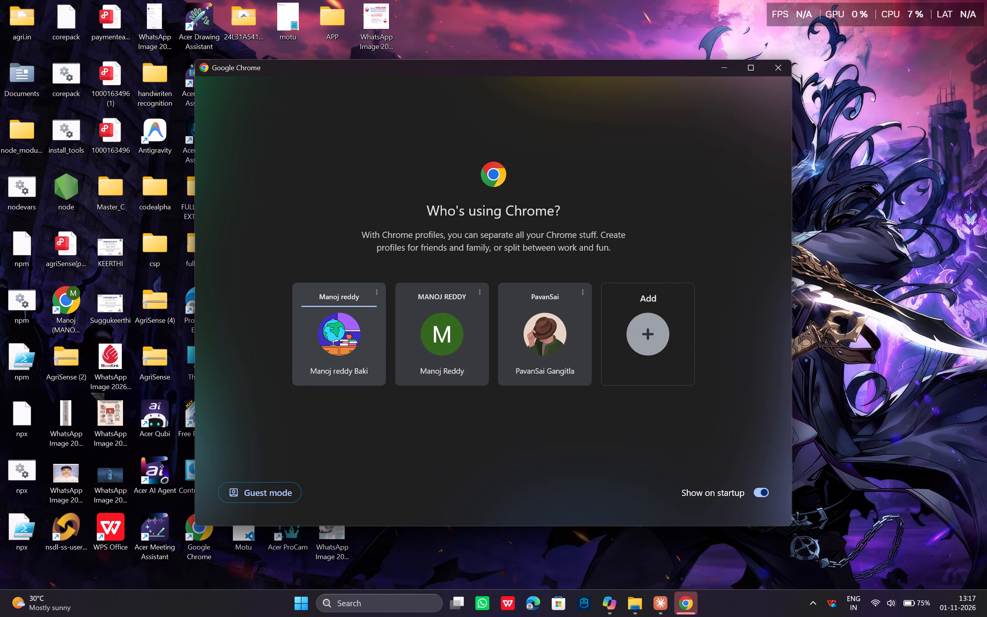
pyautogui.click(332, 332)
# Search Google for "edit pdf" and open the iLovePDF online PDF editor.
pyautogui.click(278, 241)
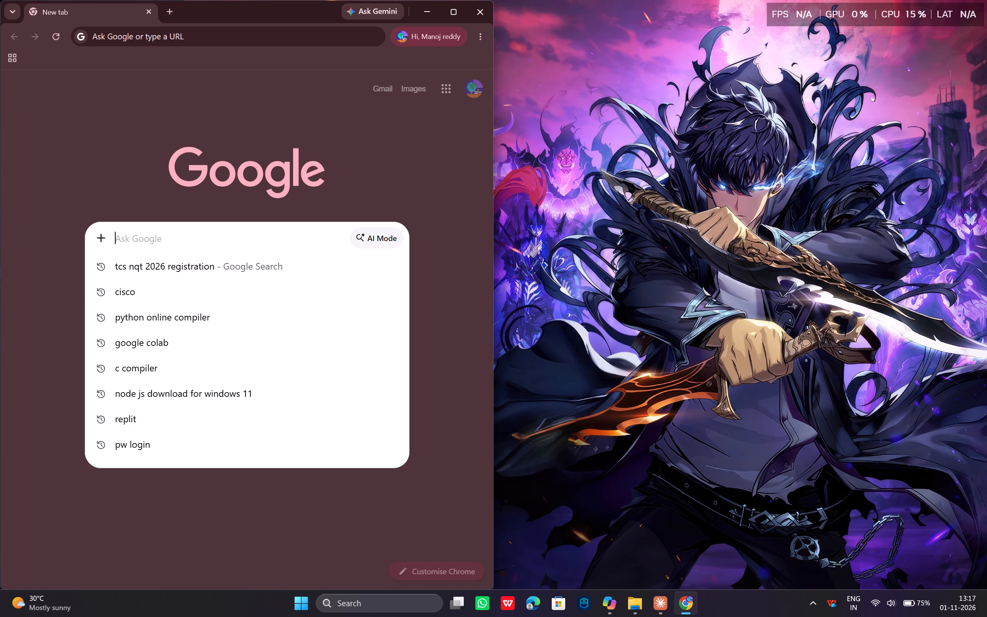
pyautogui.write('edit')
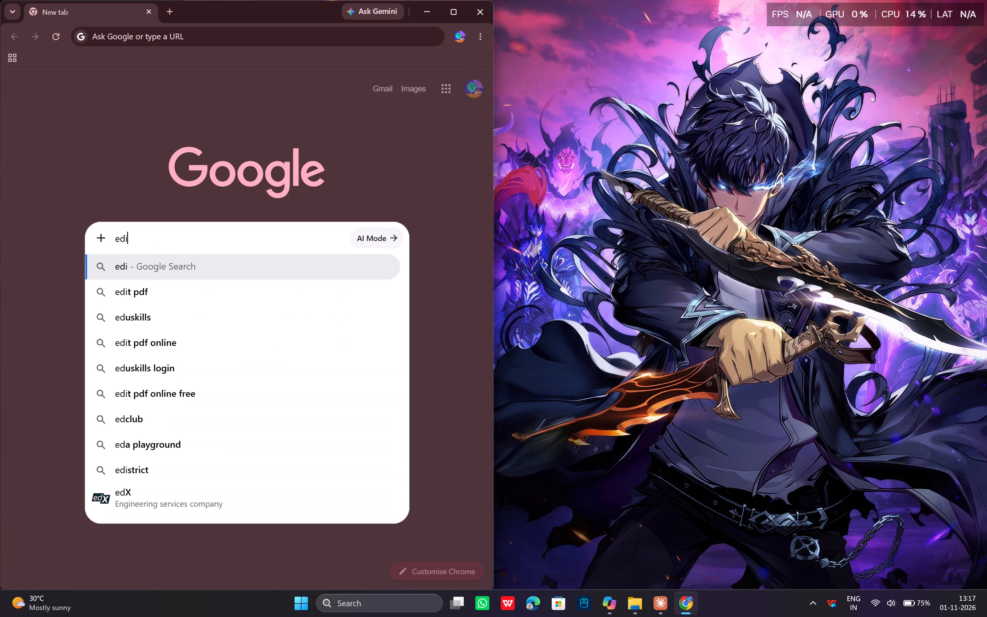
pyautogui.press('space')
pyautogui.click(249, 289)
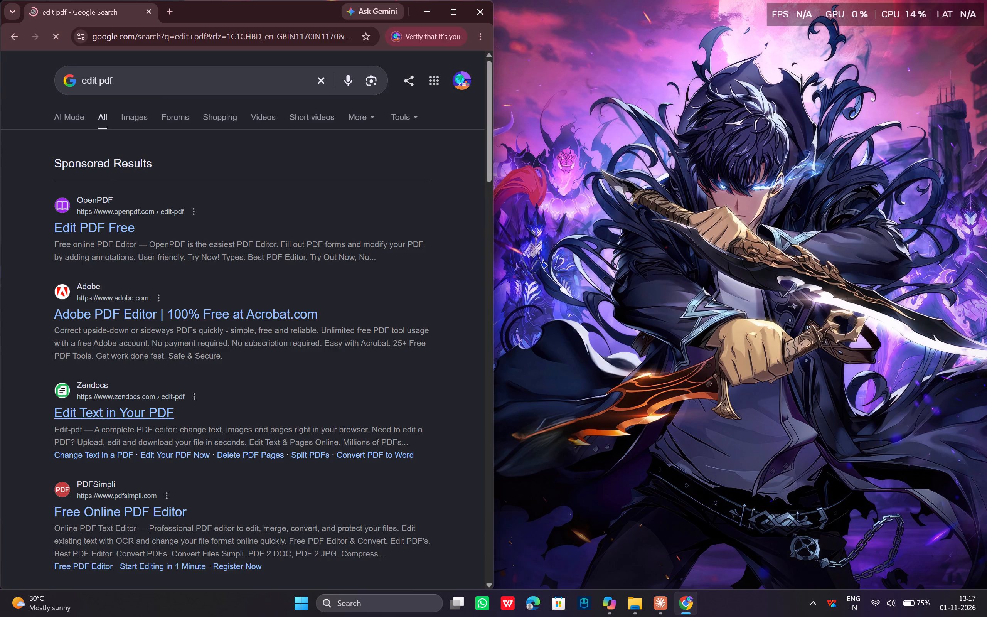
pyautogui.scroll(-2, 119, 396)
pyautogui.click(119, 396)
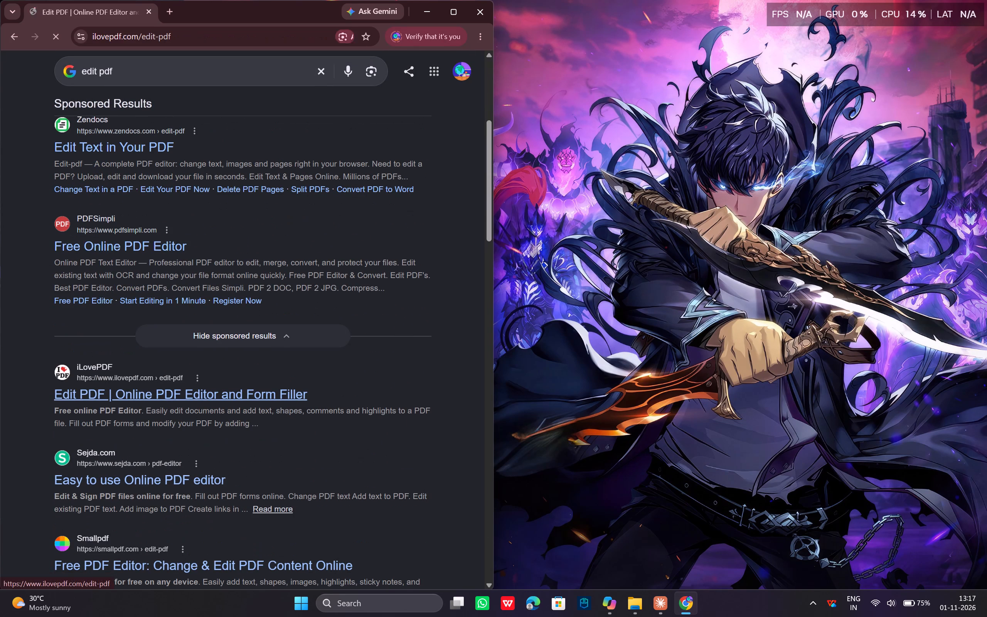
# Upload the community service report PDF from the Downloads folder to the iLovePDF editor.
pyautogui.click(202, 209)
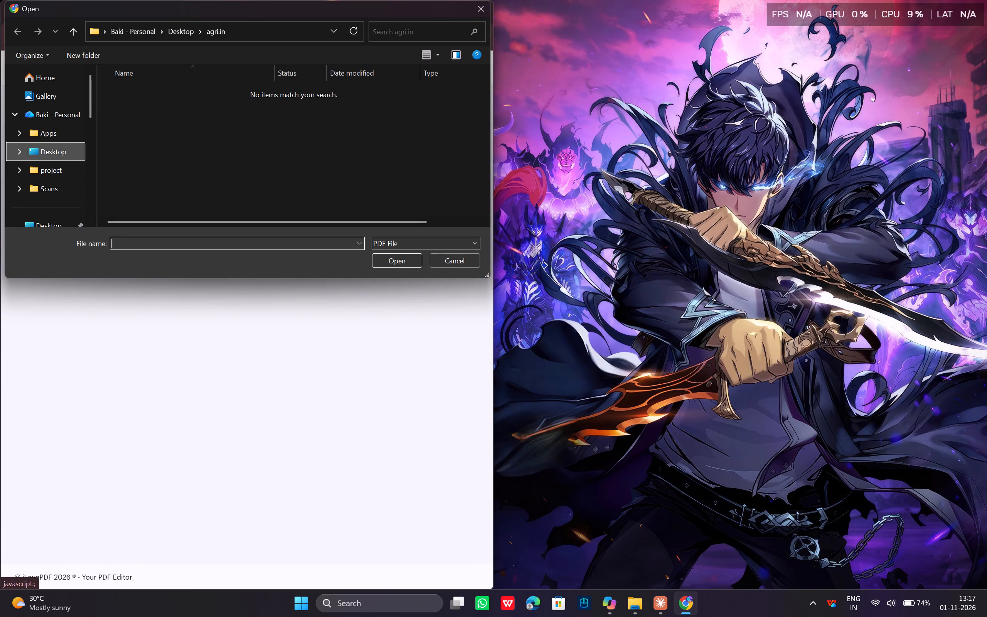
pyautogui.scroll(-3, 54, 188)
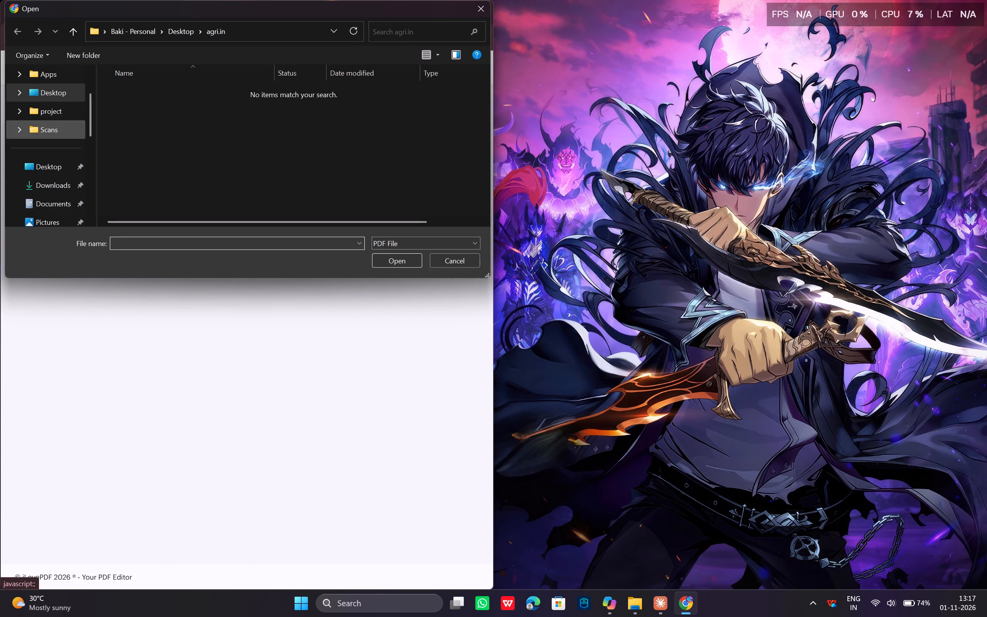
pyautogui.click(54, 188)
pyautogui.doubleClick(165, 103)
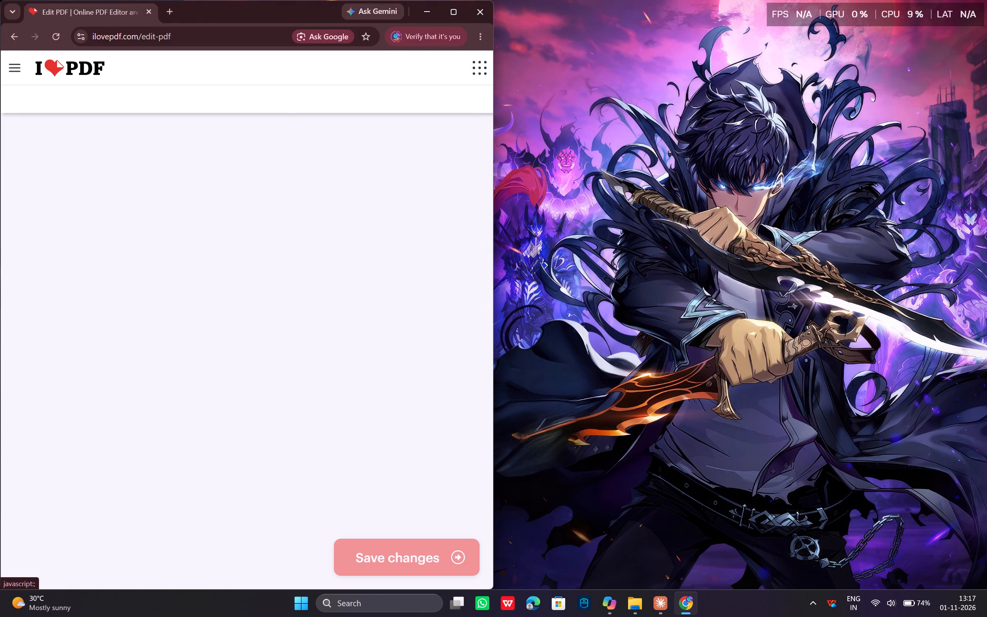
# Maximise the browser window and switch the iLovePDF editor from Annotate to Edit mode.
pyautogui.click(453, 7)
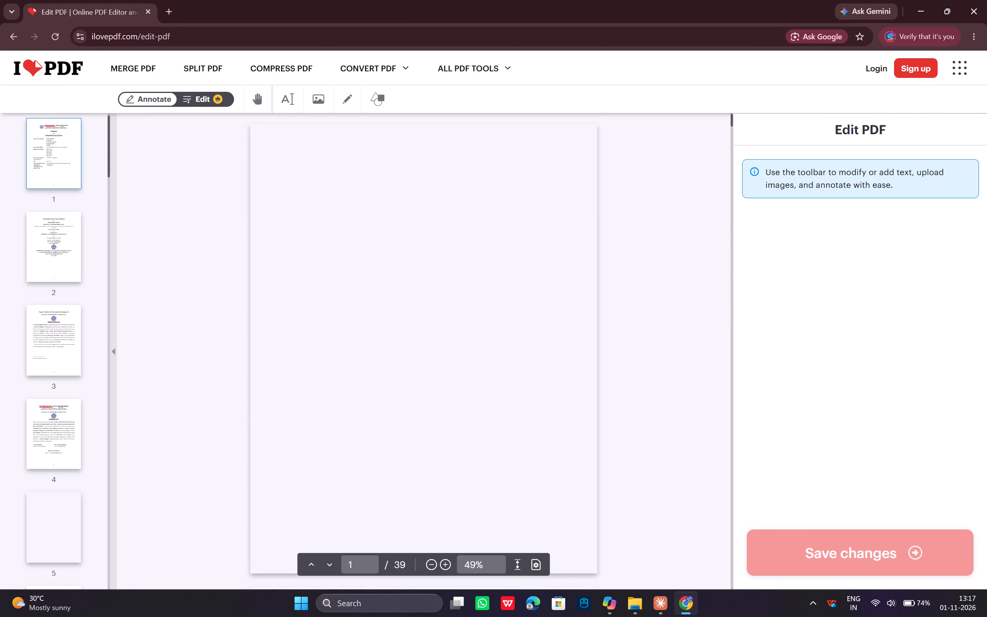
pyautogui.click(202, 94)
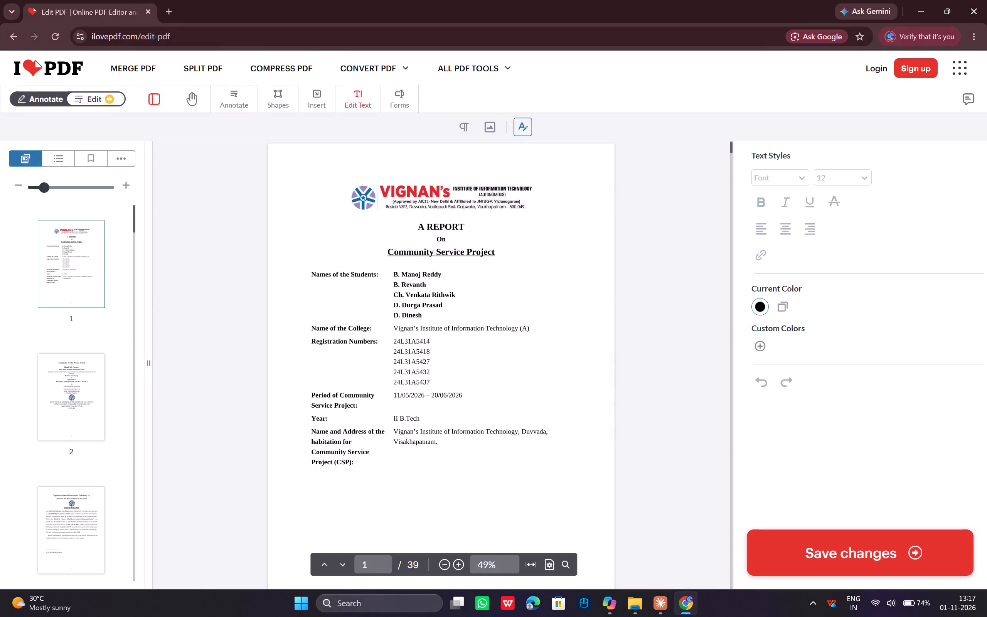
pyautogui.scroll(-1, 280, 166)
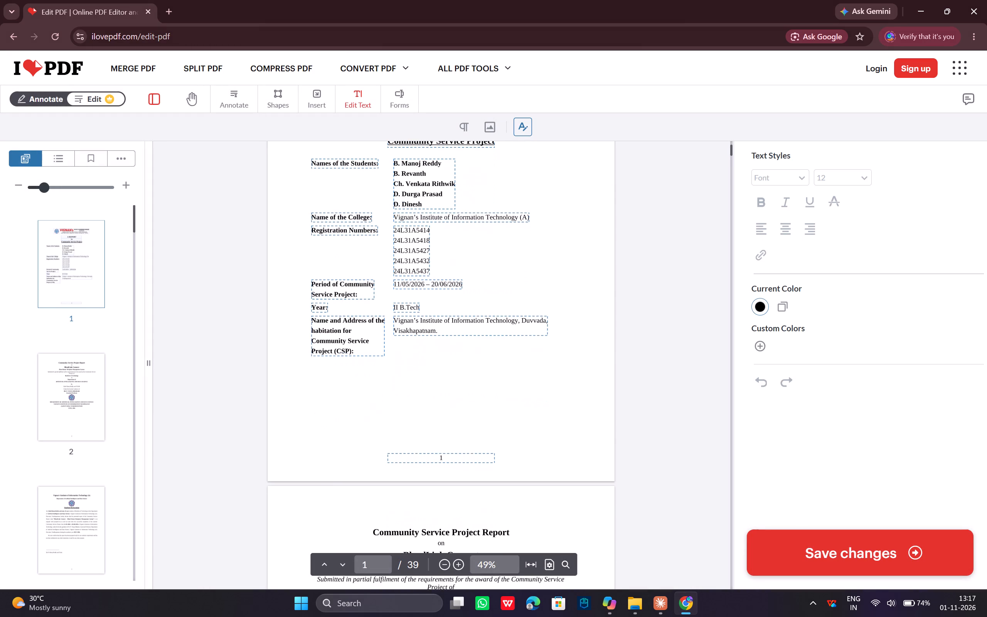
# Examine the first three pages of the uploaded report, from the cover to the Student Declaration.
pyautogui.scroll(-3, 280, 166)
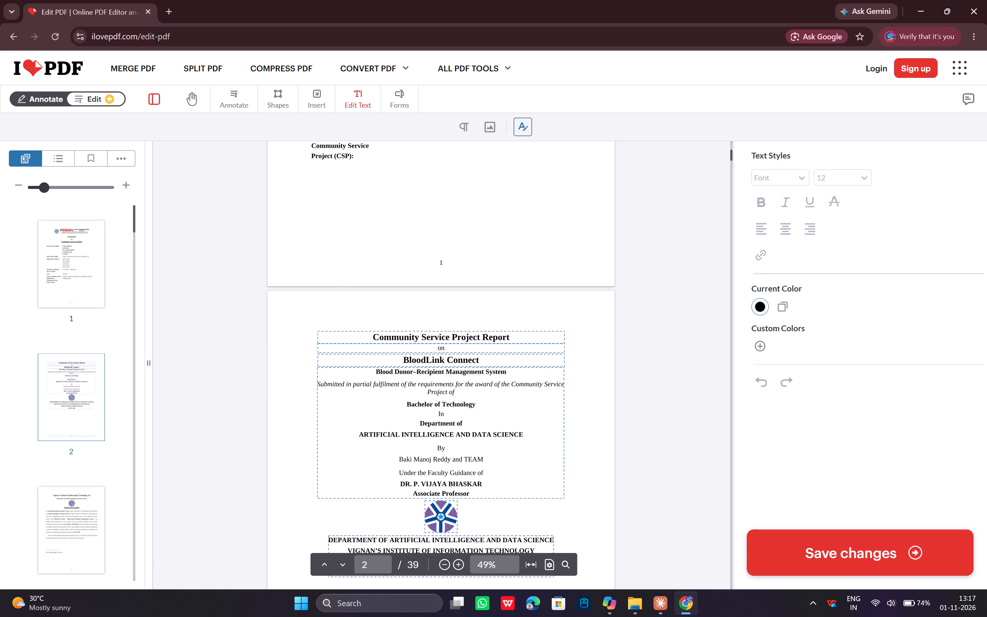
pyautogui.scroll(-2, 280, 166)
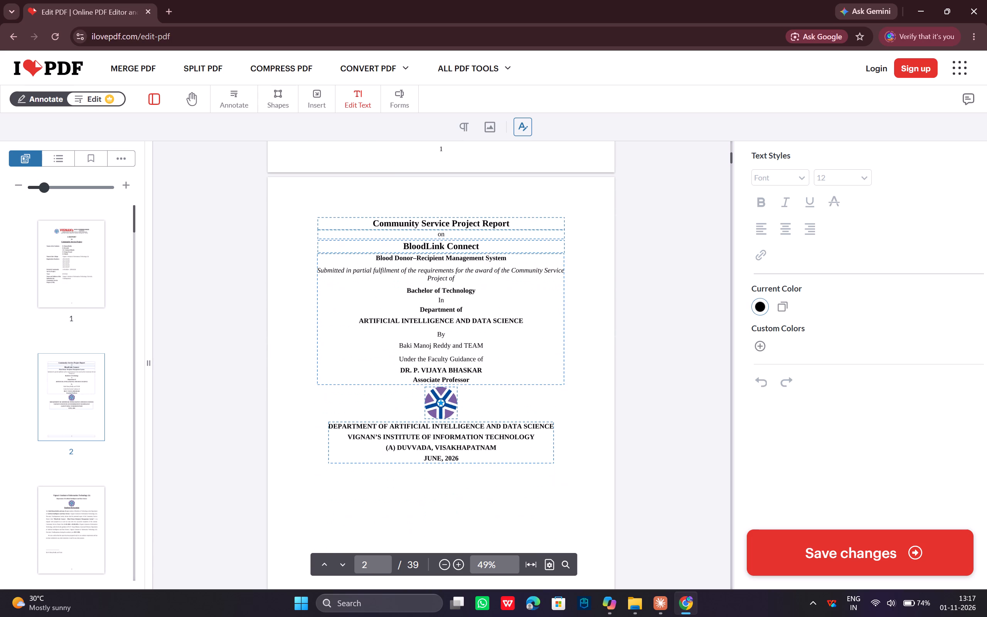
pyautogui.scroll(-1, 280, 166)
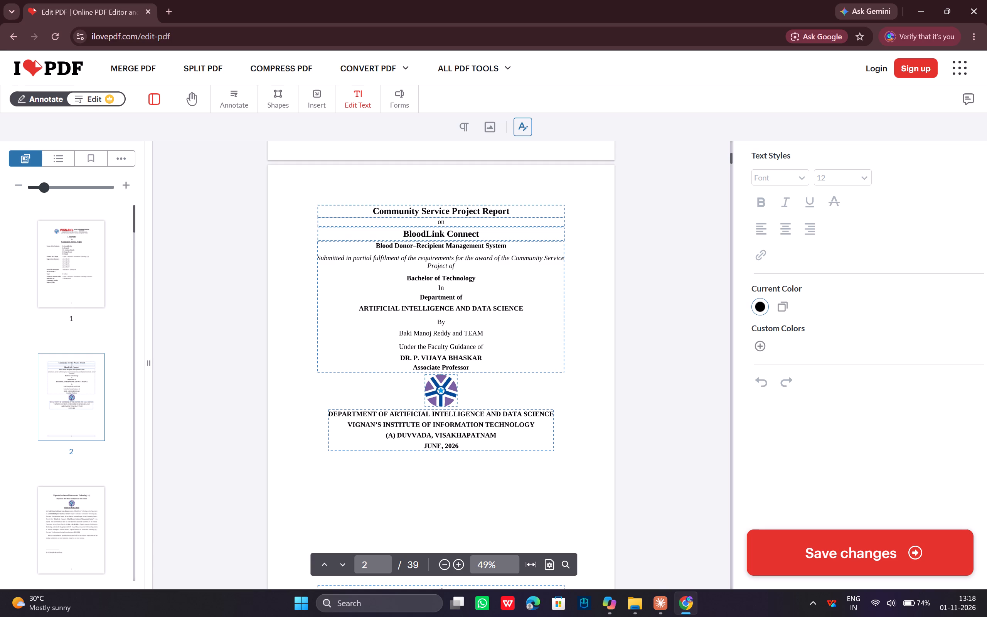
pyautogui.scroll(-1, 280, 166)
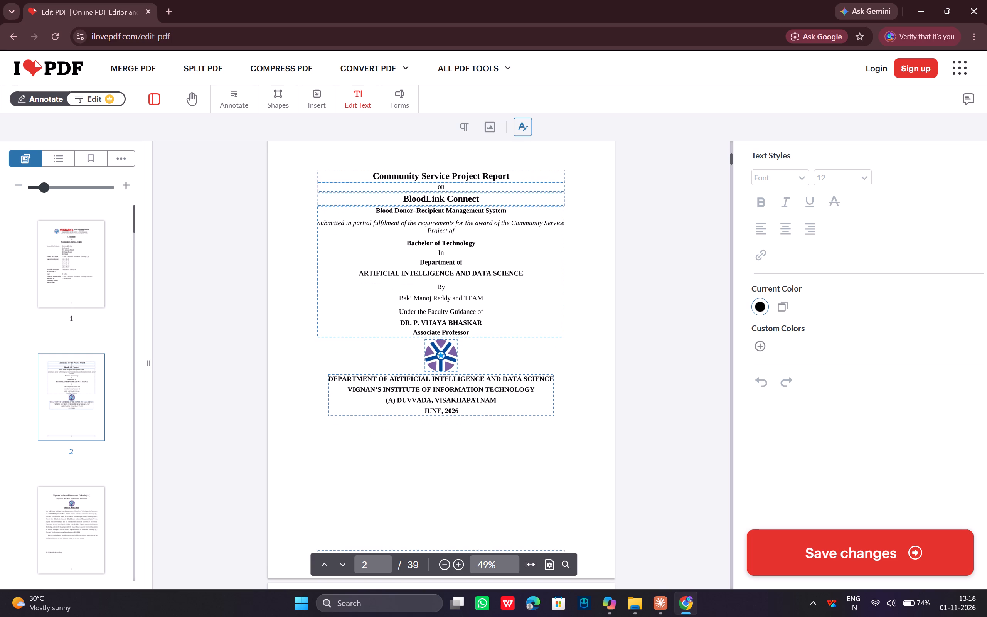
pyautogui.scroll(-1, 280, 166)
pyautogui.scroll(-1, 379, 325)
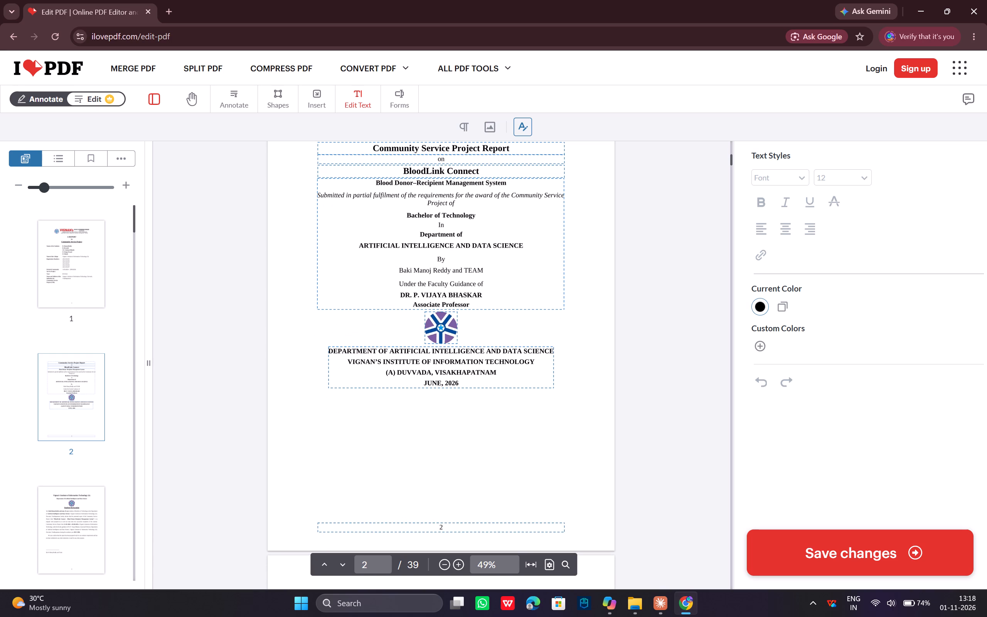
pyautogui.scroll(-2, 379, 325)
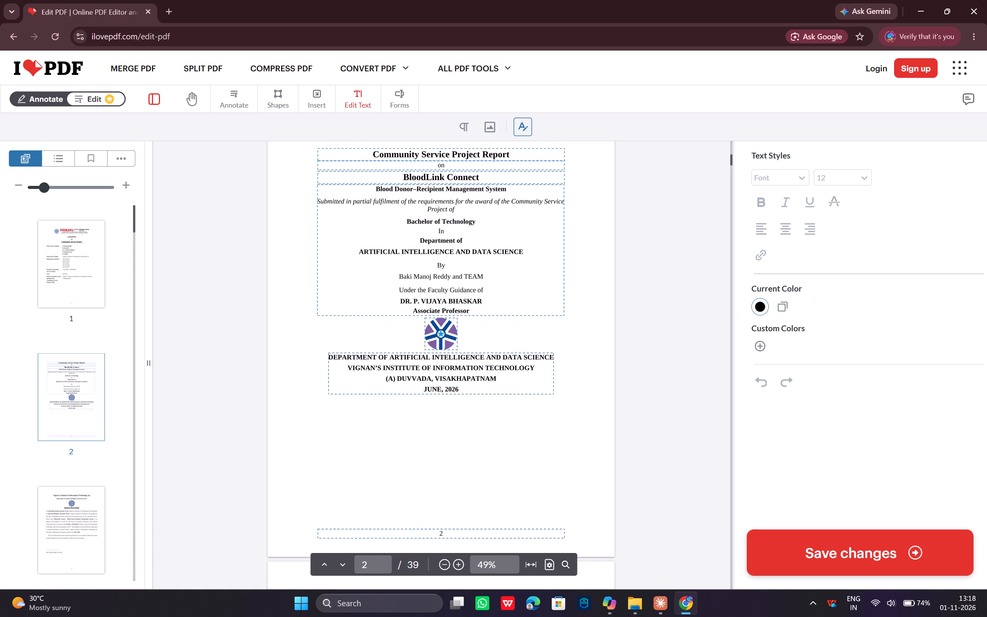
pyautogui.scroll(-1, 379, 325)
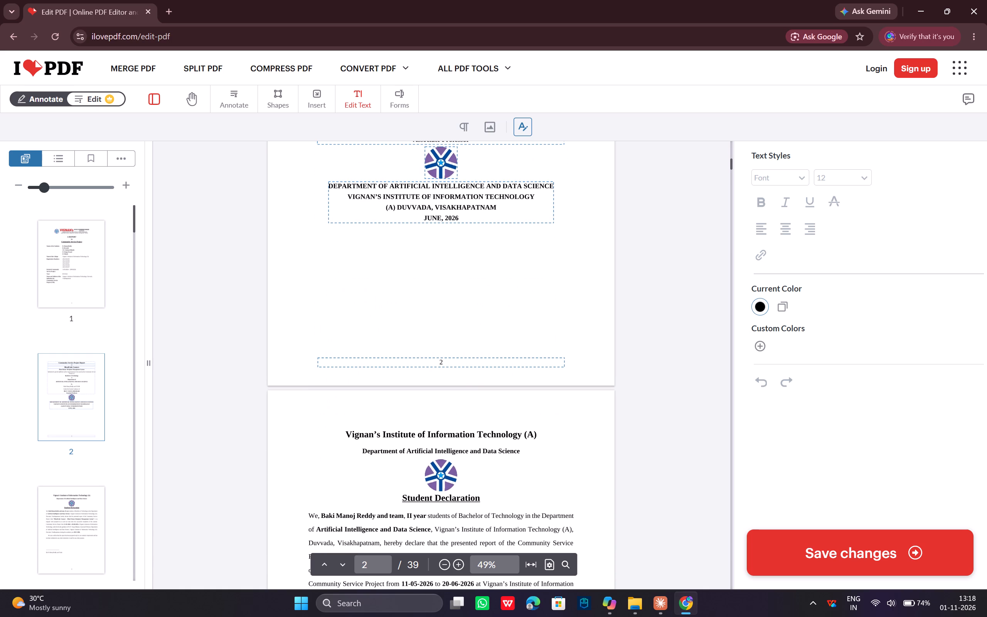
pyautogui.scroll(-2, 379, 325)
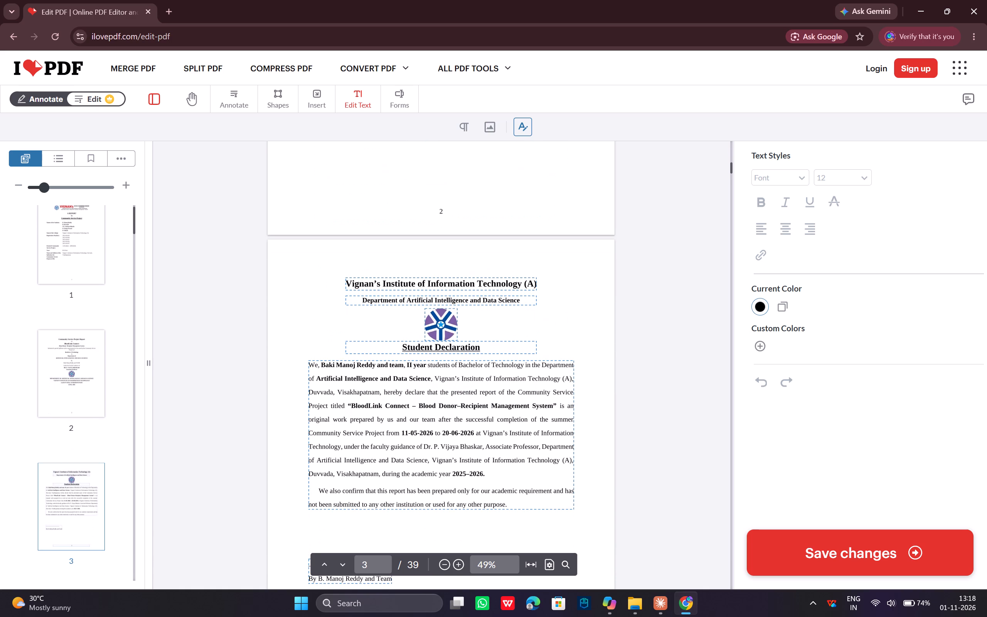
pyautogui.scroll(-2, 379, 325)
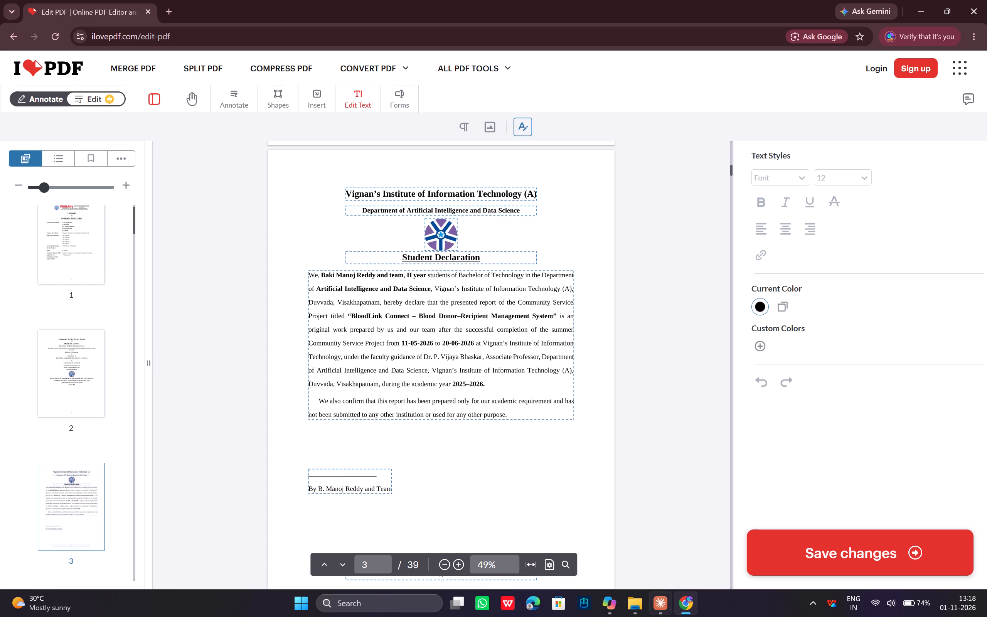
# Switch to File Explorer, search Home for "csp" and look through the results for an earlier report PDF.
pyautogui.click(632, 612)
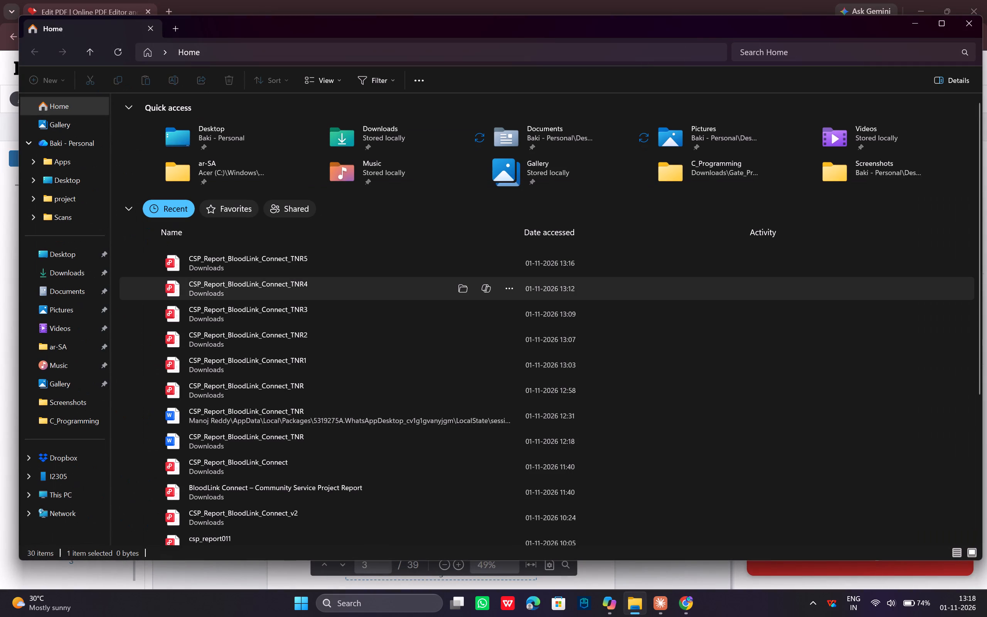
pyautogui.click(783, 42)
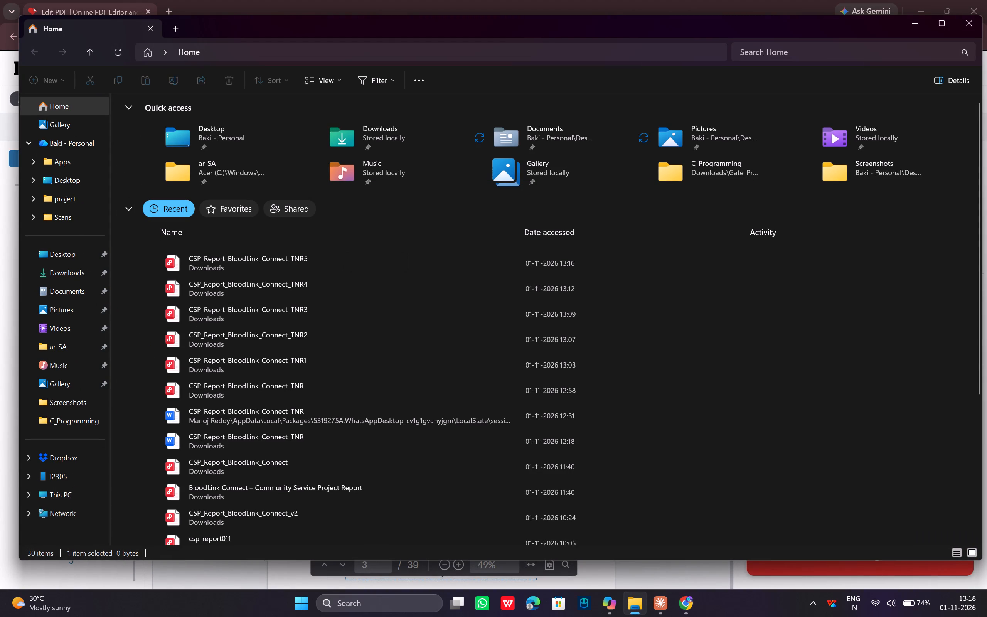
pyautogui.click(780, 46)
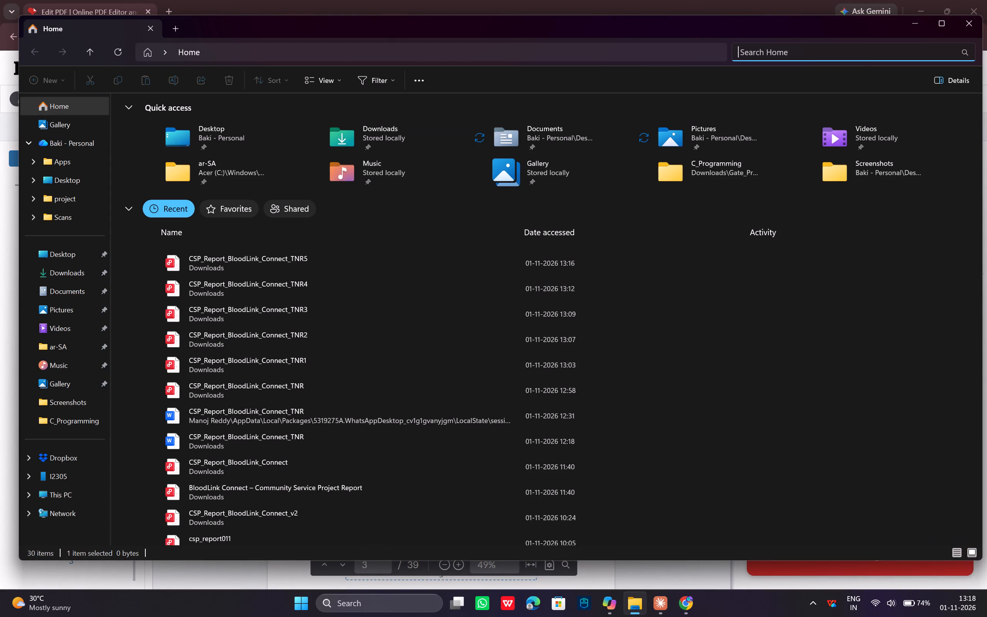
pyautogui.write('cs')
pyautogui.press('p')
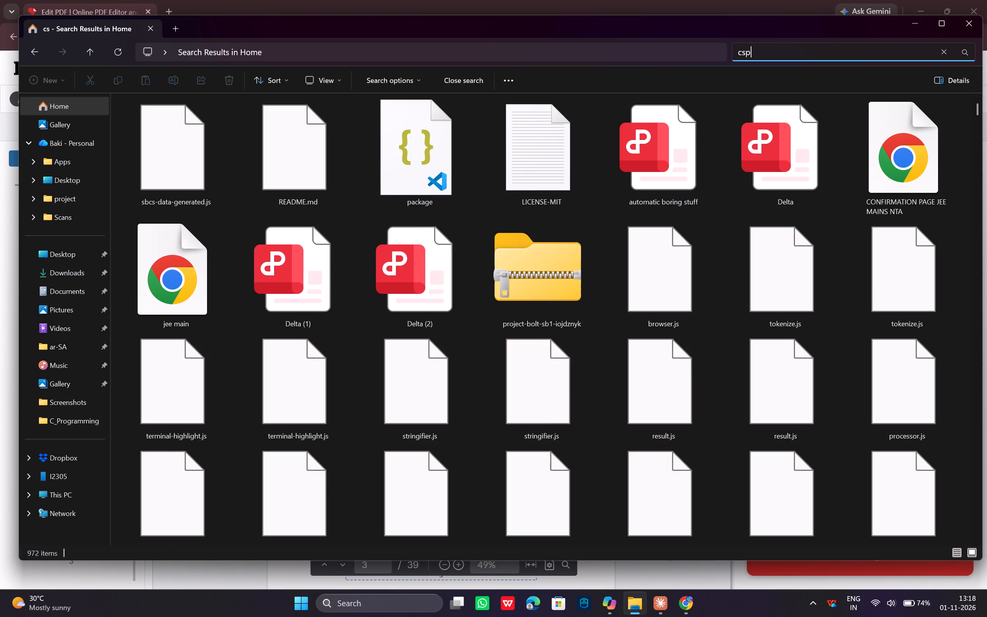
pyautogui.scroll(-1, 731, 263)
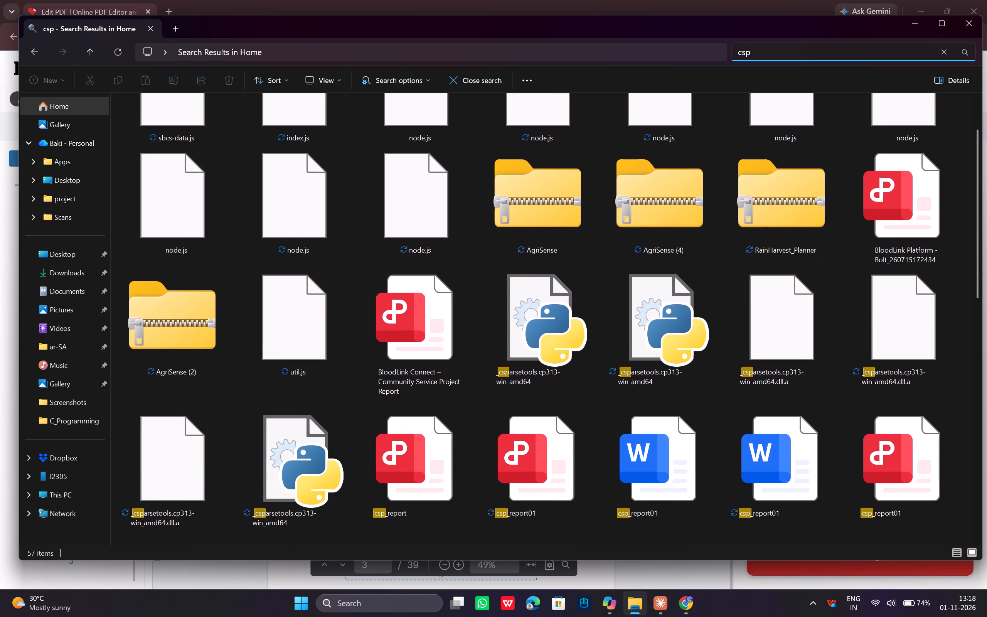
pyautogui.scroll(-11, 731, 263)
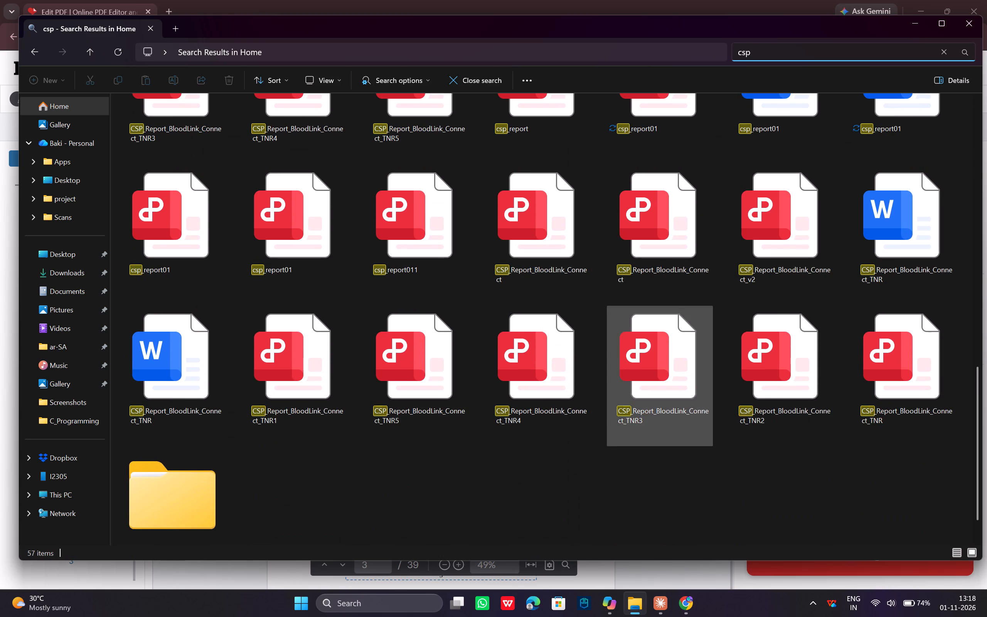
pyautogui.scroll(2, 665, 393)
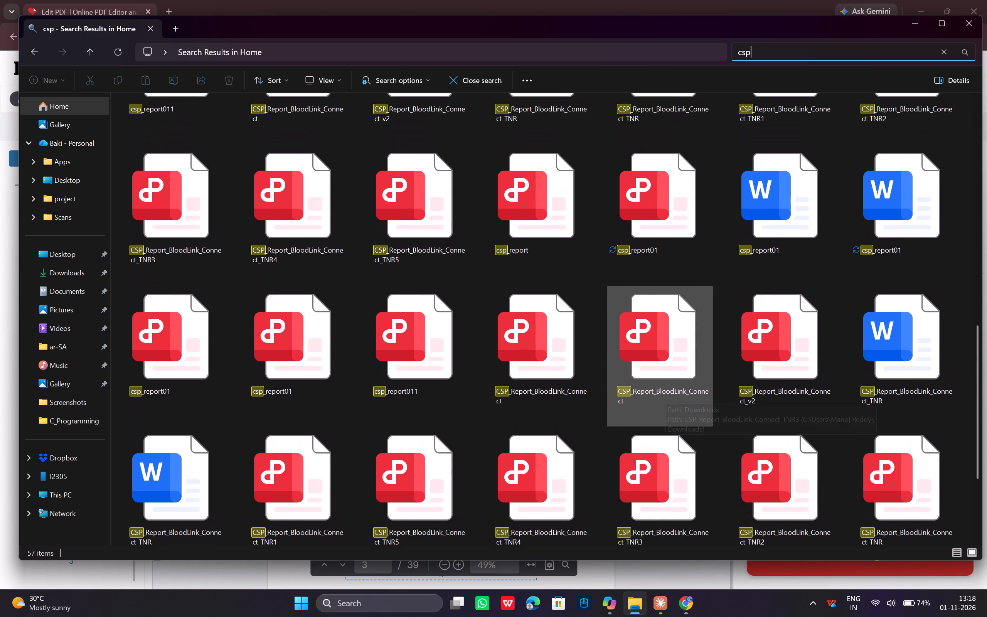
pyautogui.scroll(8, 665, 393)
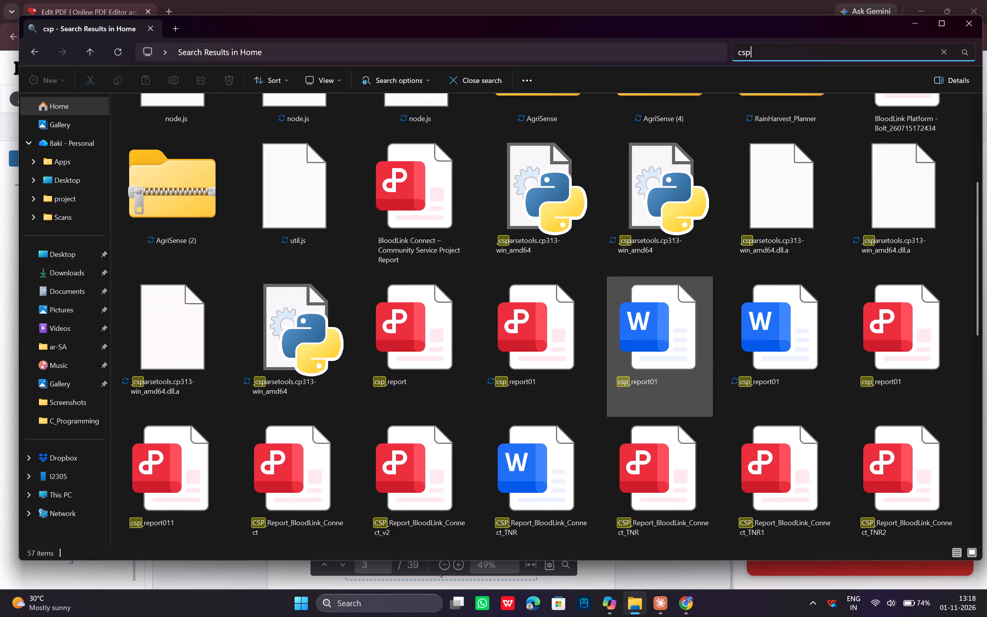
pyautogui.scroll(3, 665, 393)
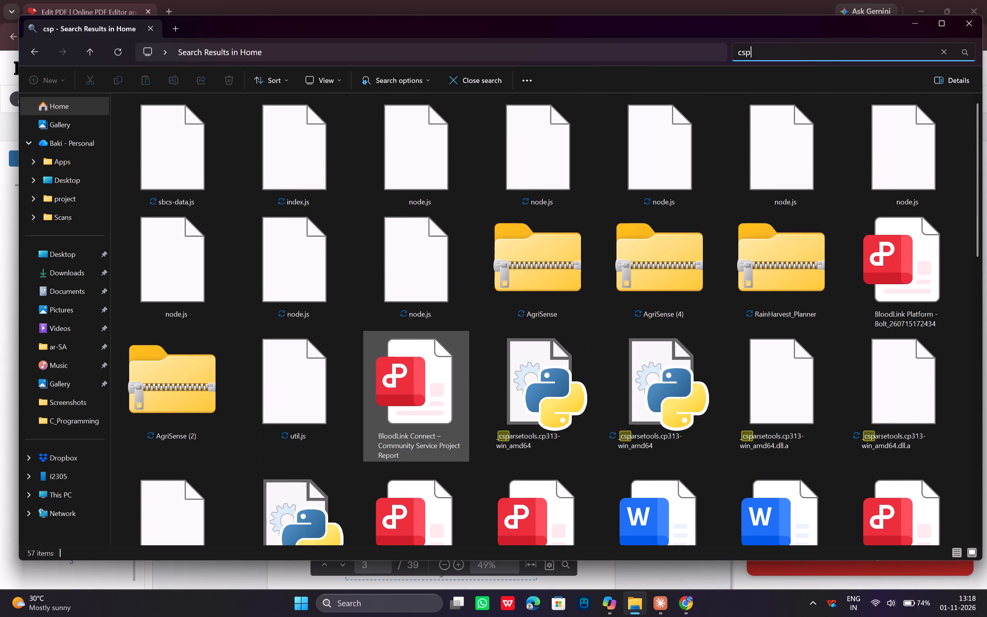
pyautogui.scroll(-1, 434, 395)
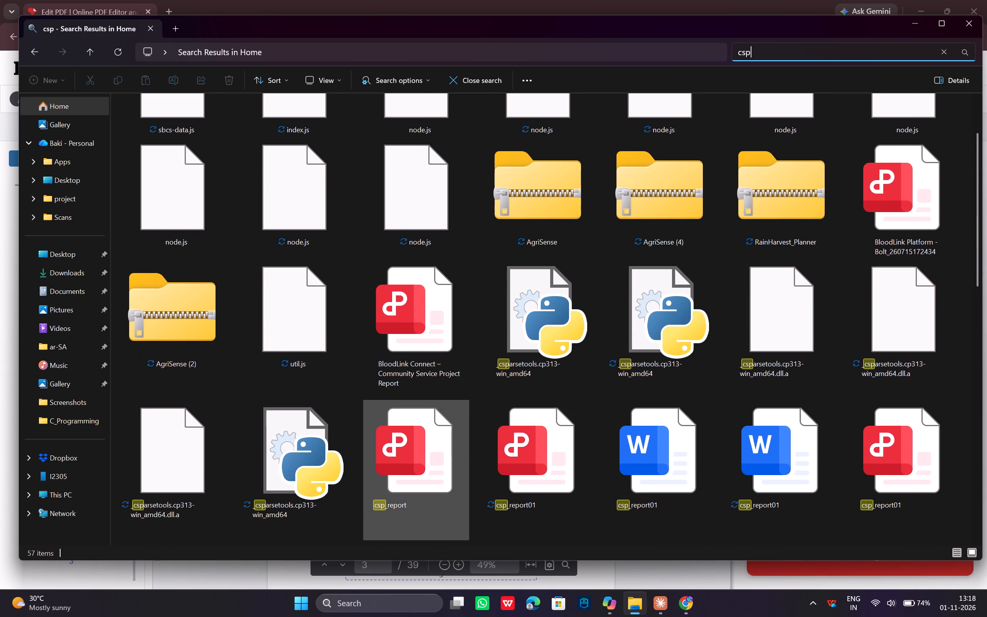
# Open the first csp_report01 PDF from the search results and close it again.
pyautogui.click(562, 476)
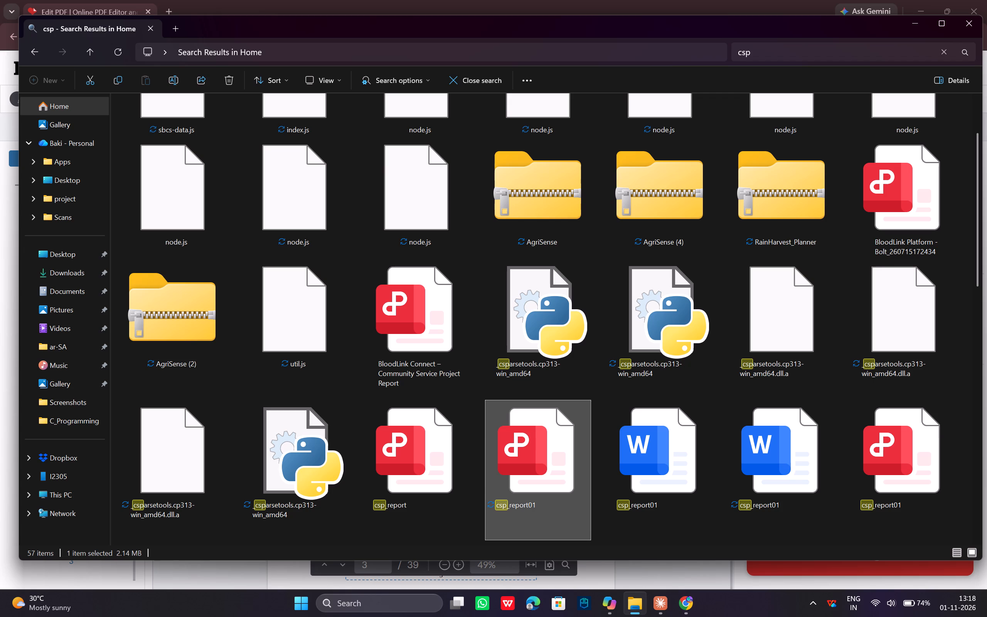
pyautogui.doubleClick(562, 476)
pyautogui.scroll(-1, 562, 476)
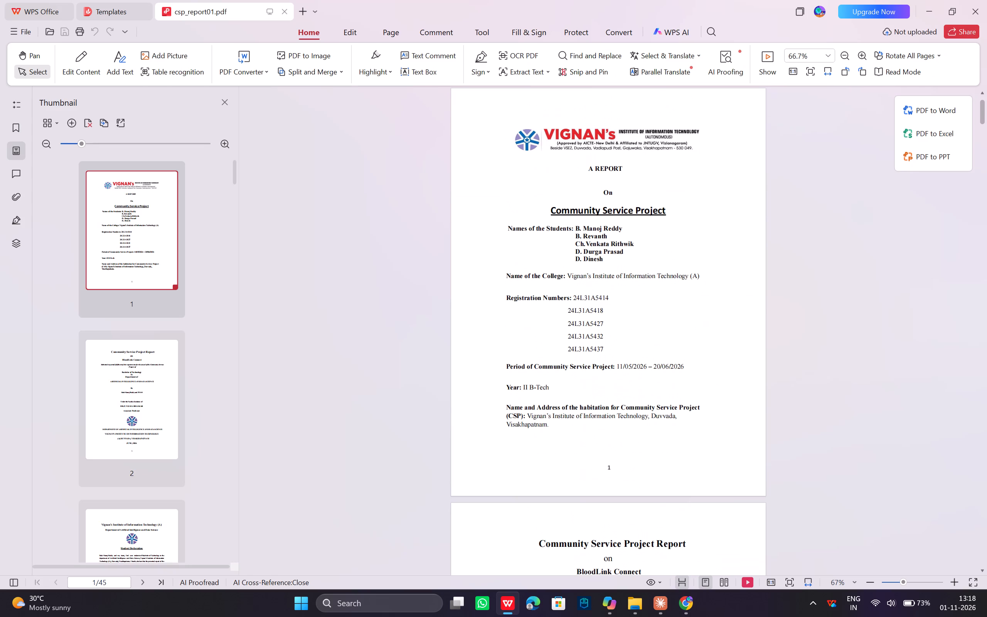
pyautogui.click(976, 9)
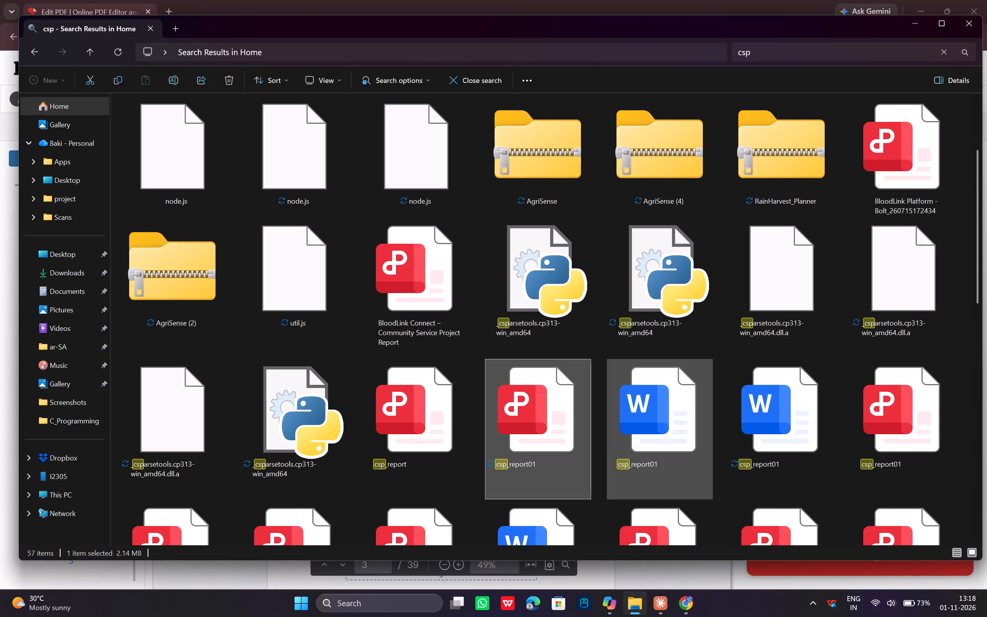
# Open the csp_report PDF in WPS Office and review its cover and title pages down to the faculty guidance lines.
pyautogui.doubleClick(433, 401)
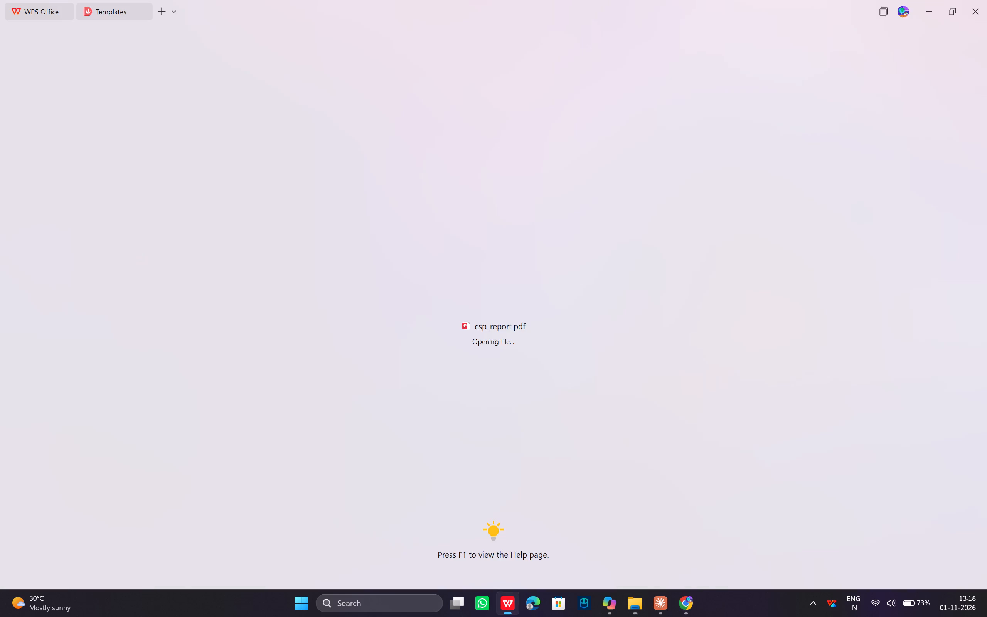
pyautogui.scroll(1, 433, 401)
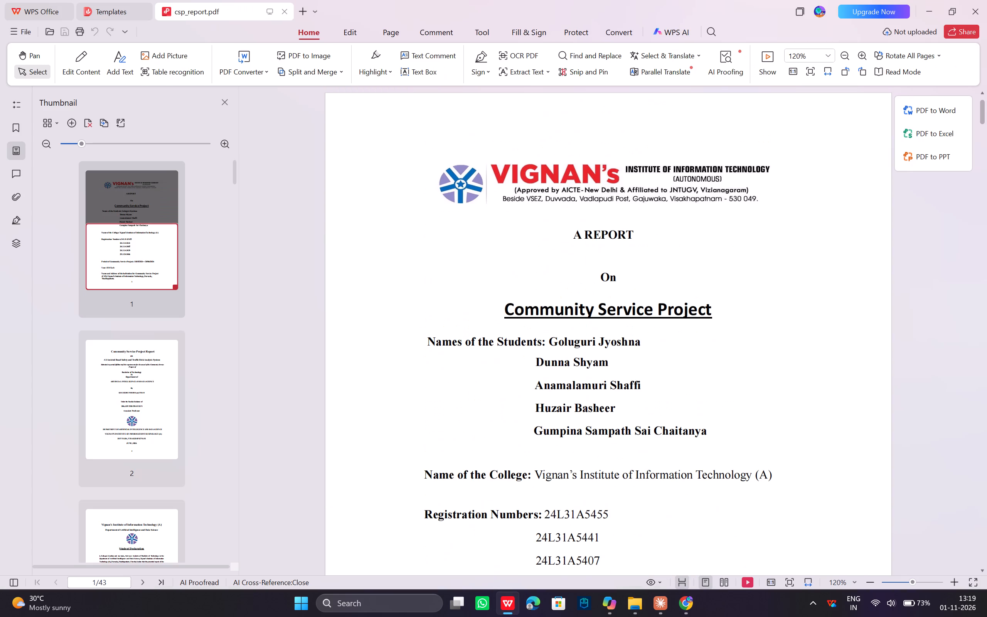
pyautogui.scroll(-1, 433, 401)
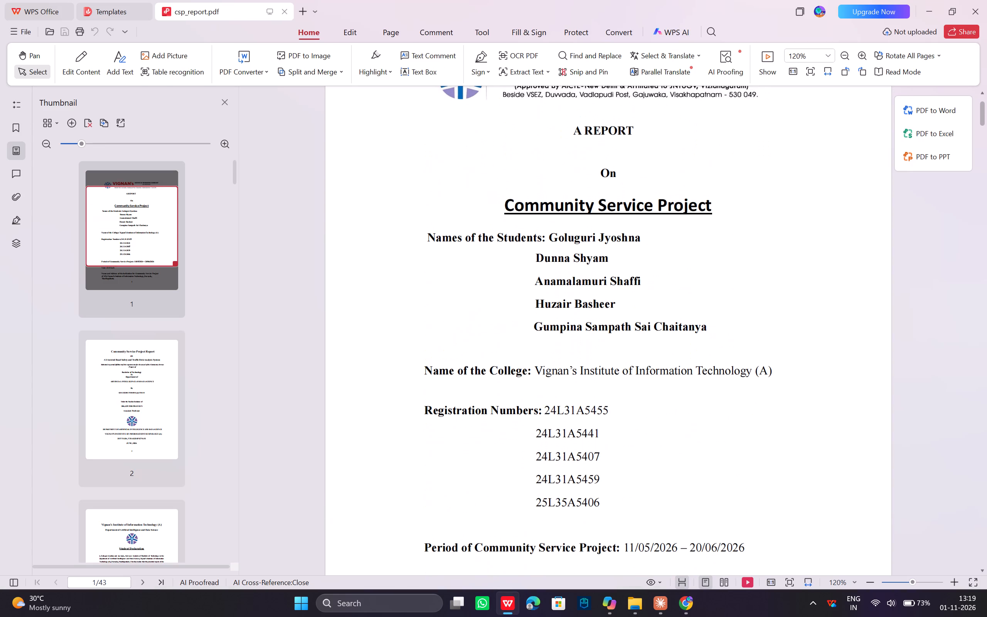
pyautogui.scroll(-2, 506, 395)
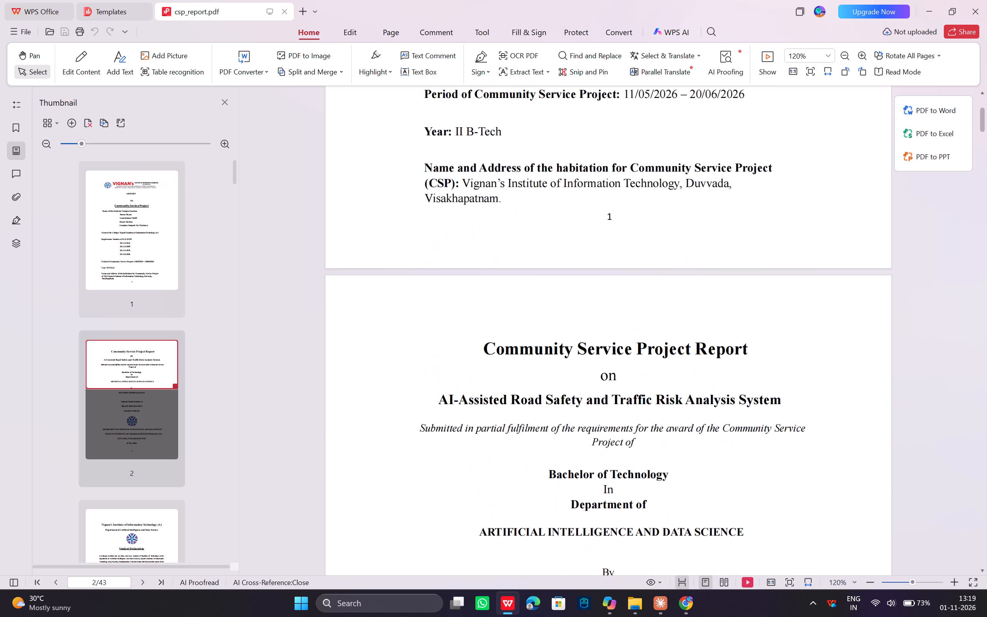
pyautogui.scroll(-2, 506, 395)
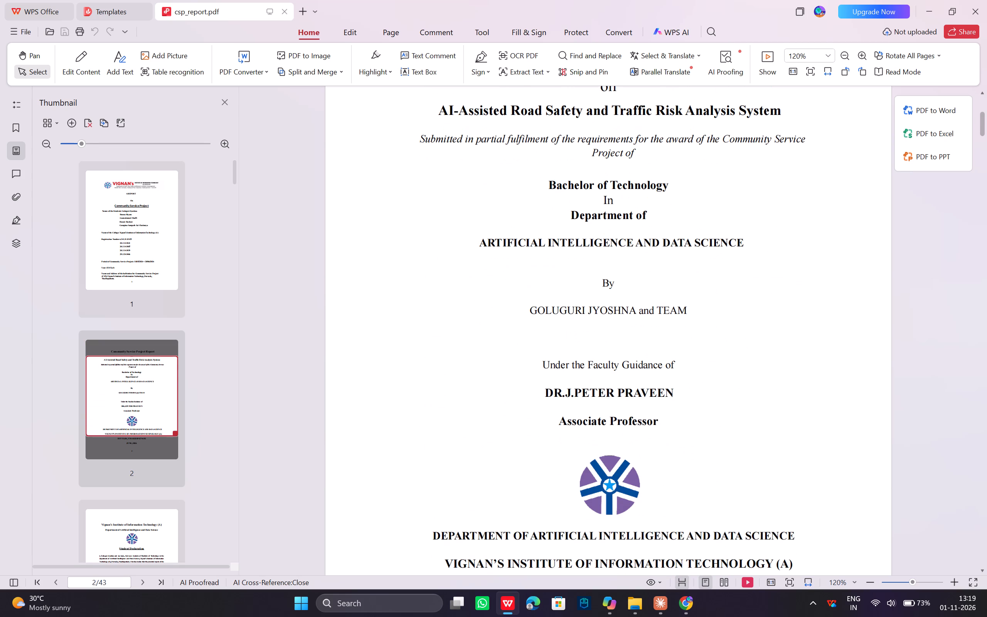
pyautogui.moveTo(559, 423); pyautogui.dragTo(623, 422)
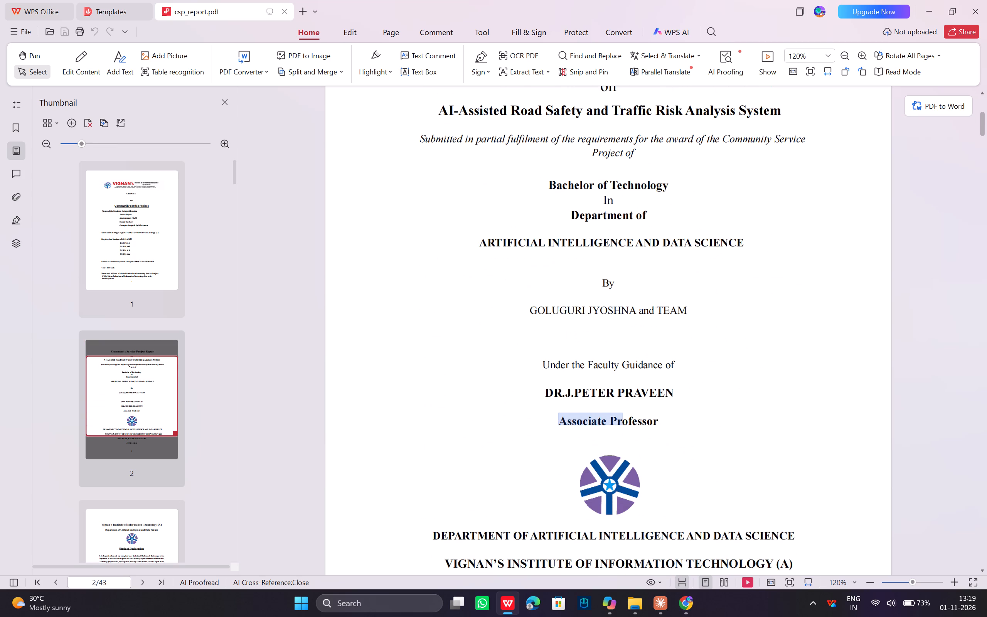
pyautogui.moveTo(623, 422); pyautogui.dragTo(659, 424)
pyautogui.click(616, 430)
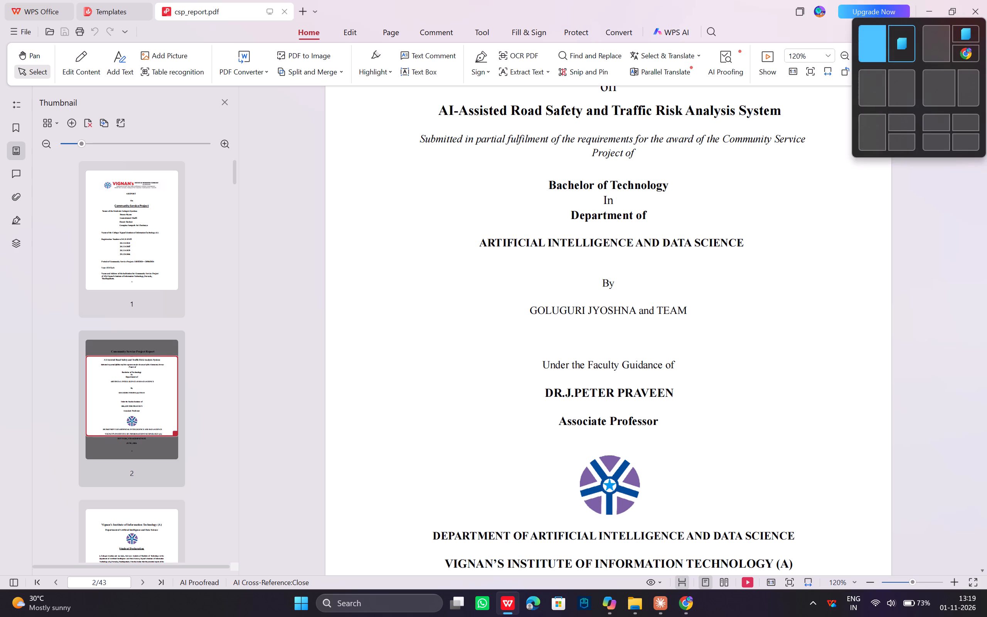
# Arrange the csp_report PDF window and the Chrome iLovePDF editor side by side in equal halves.
pyautogui.click(878, 81)
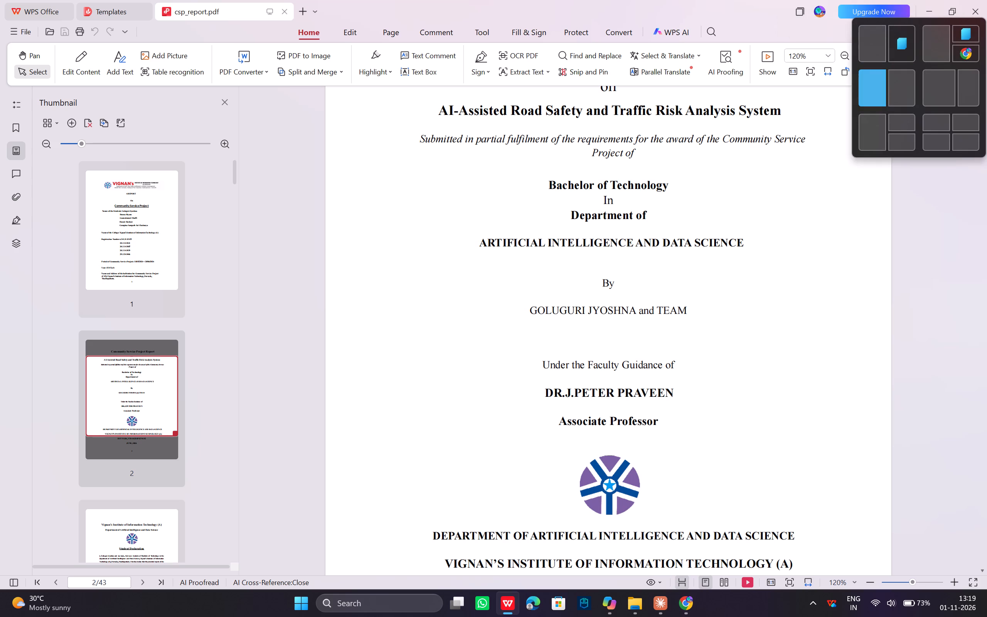
pyautogui.click(836, 231)
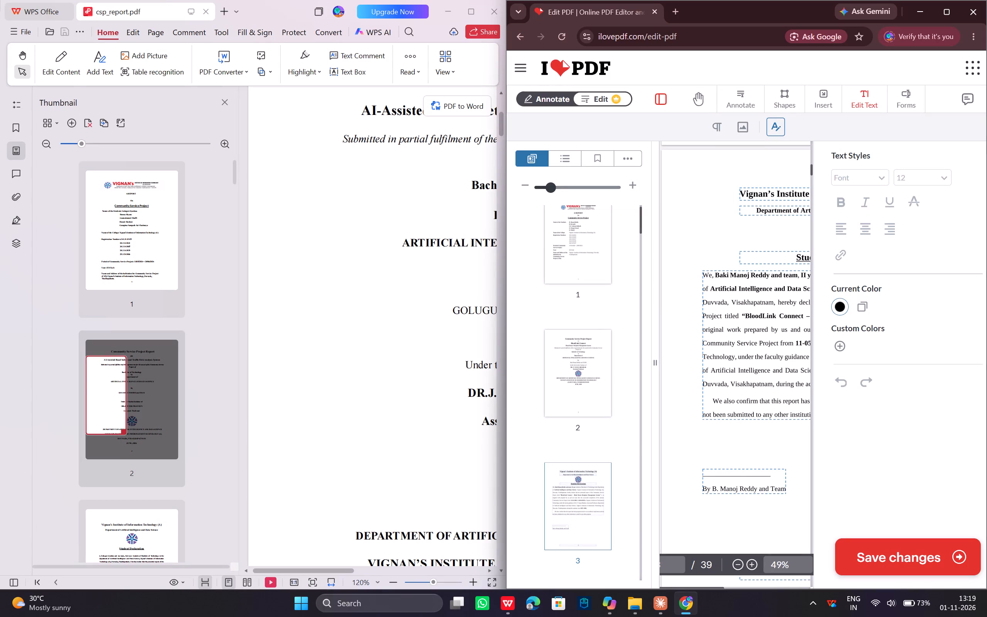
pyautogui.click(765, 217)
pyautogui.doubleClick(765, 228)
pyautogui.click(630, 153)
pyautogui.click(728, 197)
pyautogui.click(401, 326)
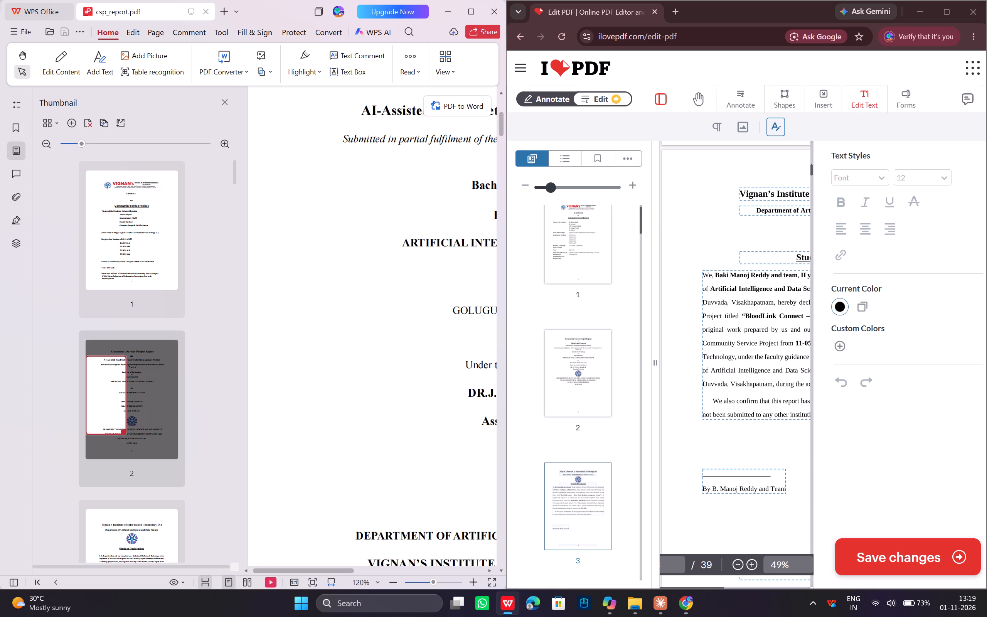
# Review the Student Declaration page of csp_report down to its signature line, including the faculty guide's Assistant Professor designation.
pyautogui.click(469, 19)
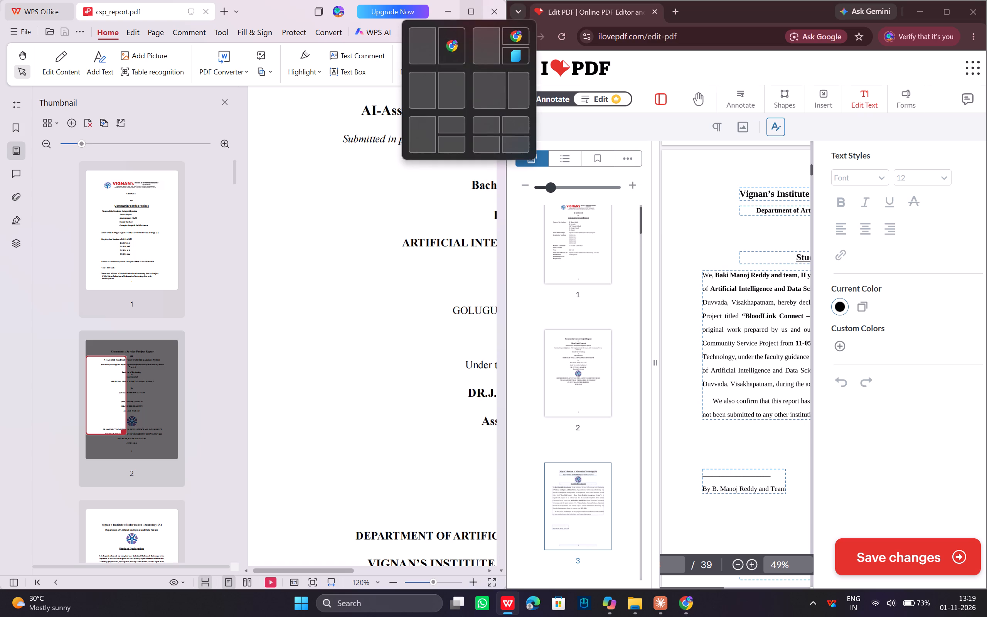
pyautogui.click(221, 99)
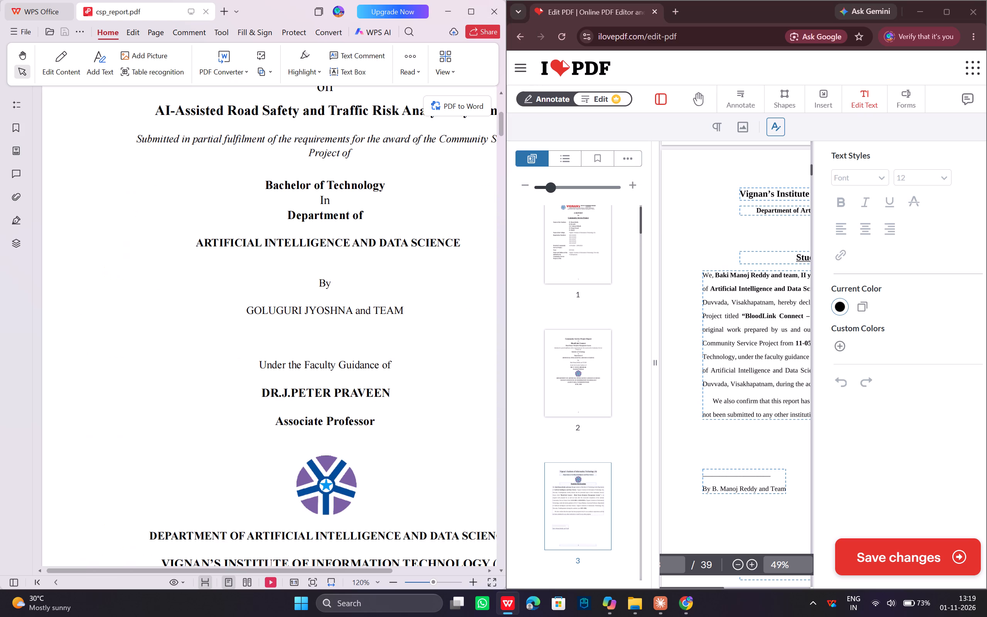
pyautogui.scroll(-1, 254, 197)
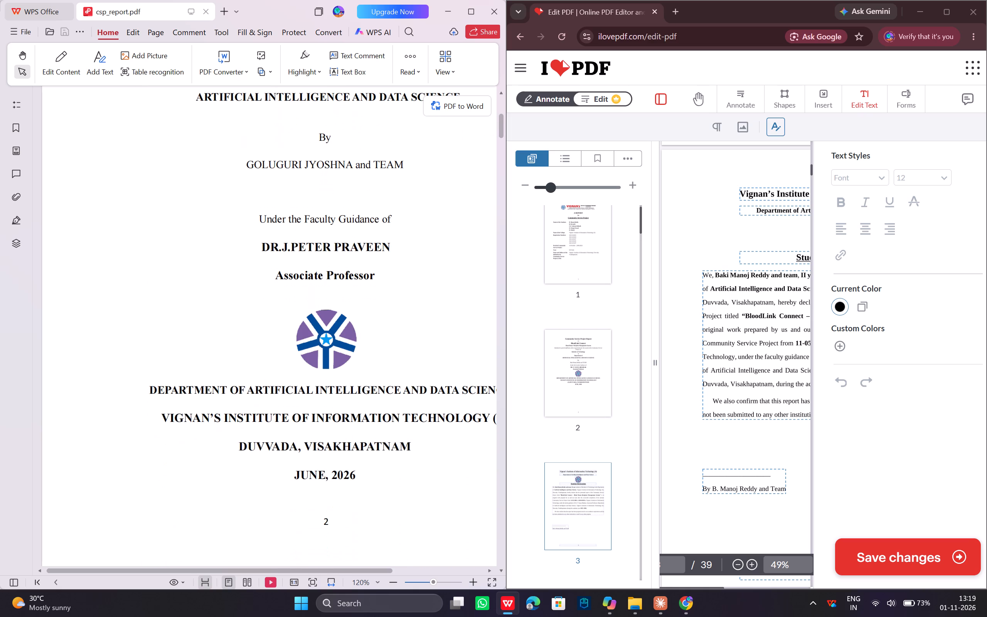
pyautogui.scroll(-2, 254, 197)
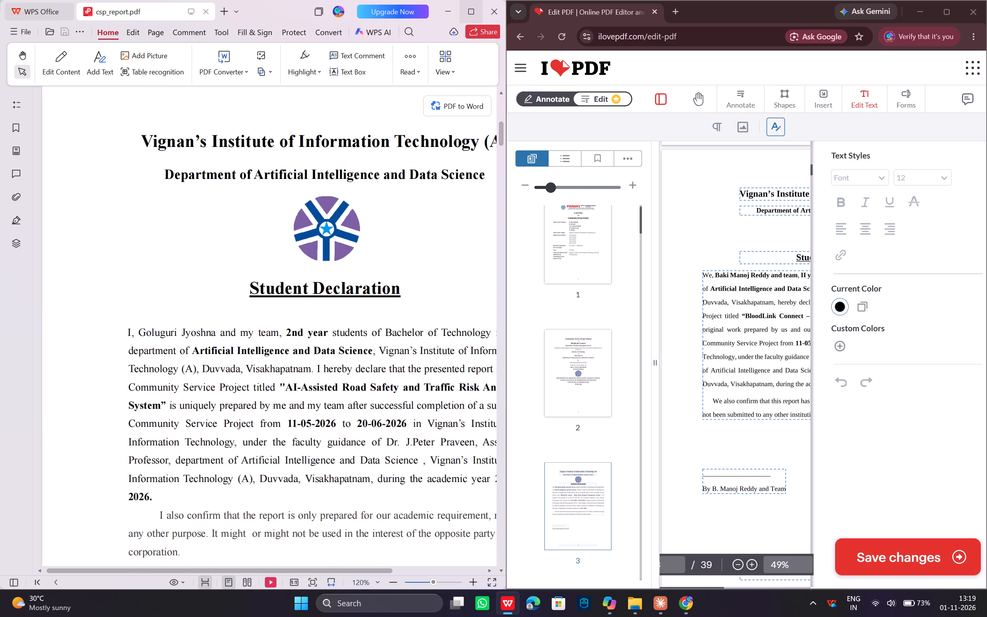
pyautogui.click(477, 12)
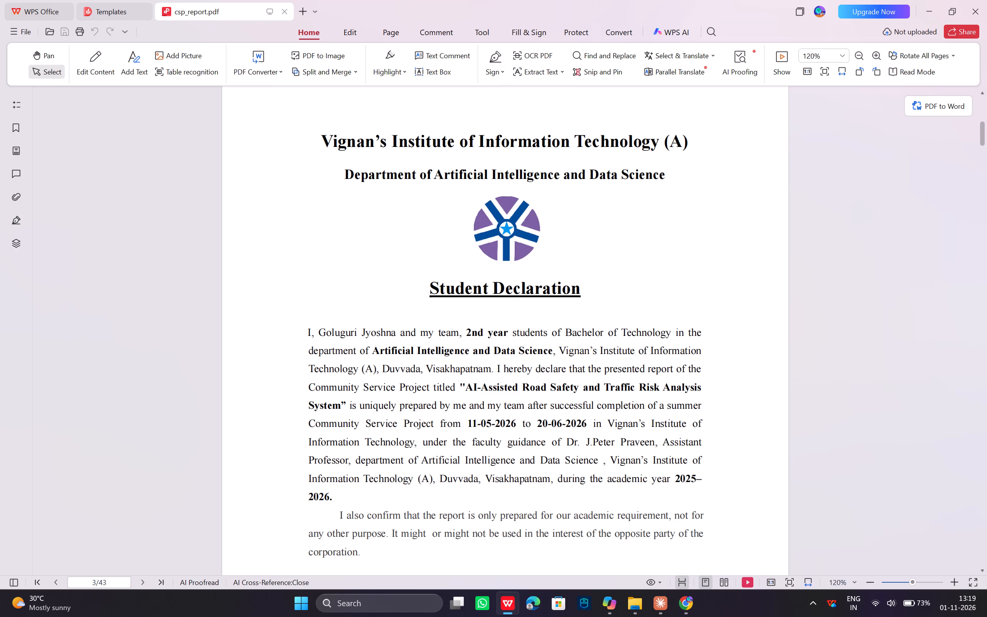
pyautogui.scroll(-1, 578, 400)
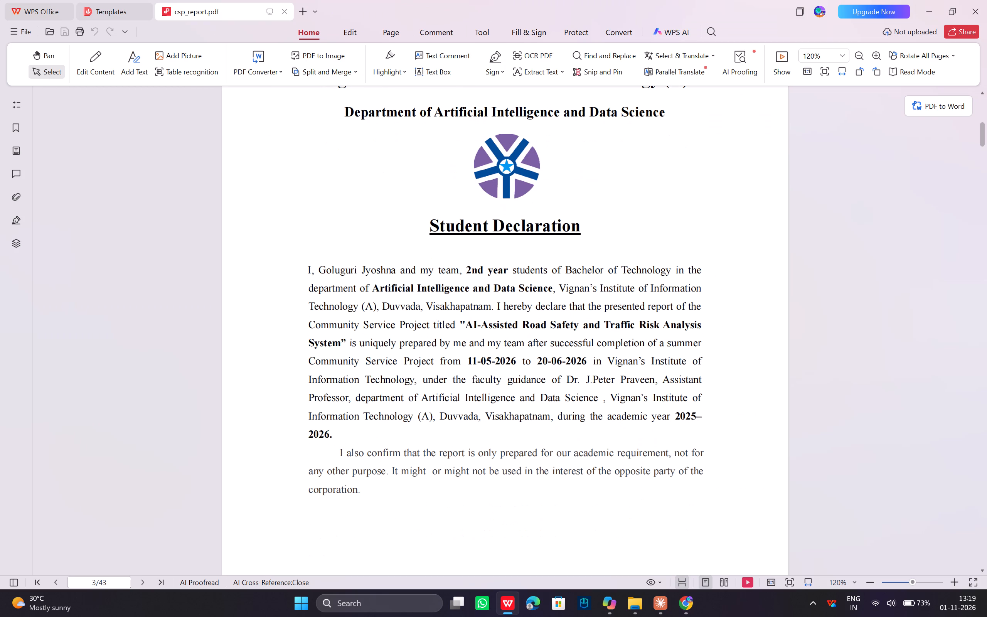
pyautogui.scroll(-1, 578, 400)
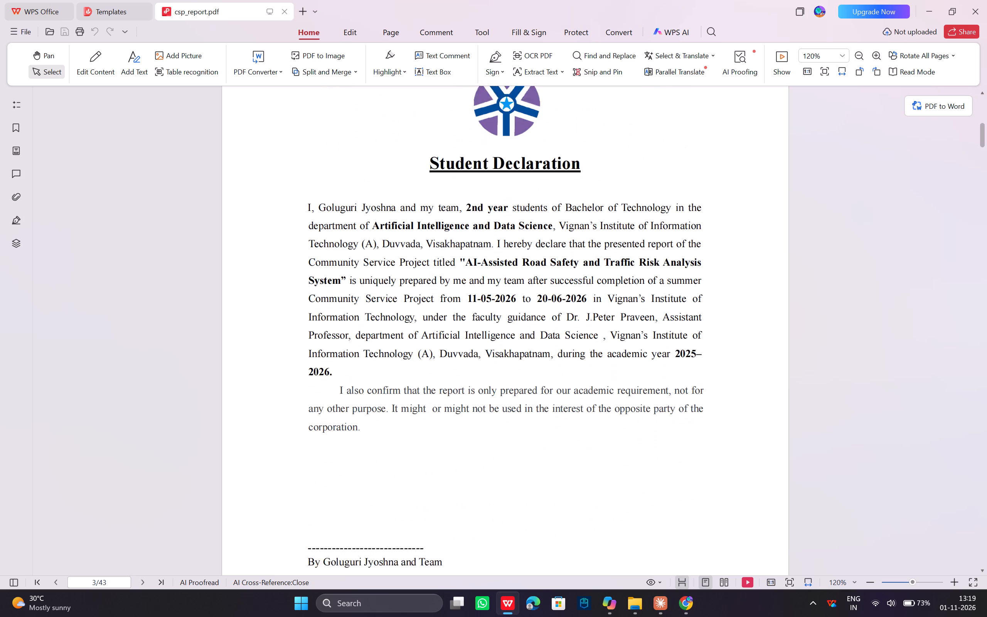
pyautogui.scroll(-1, 578, 400)
pyautogui.scroll(1, 578, 400)
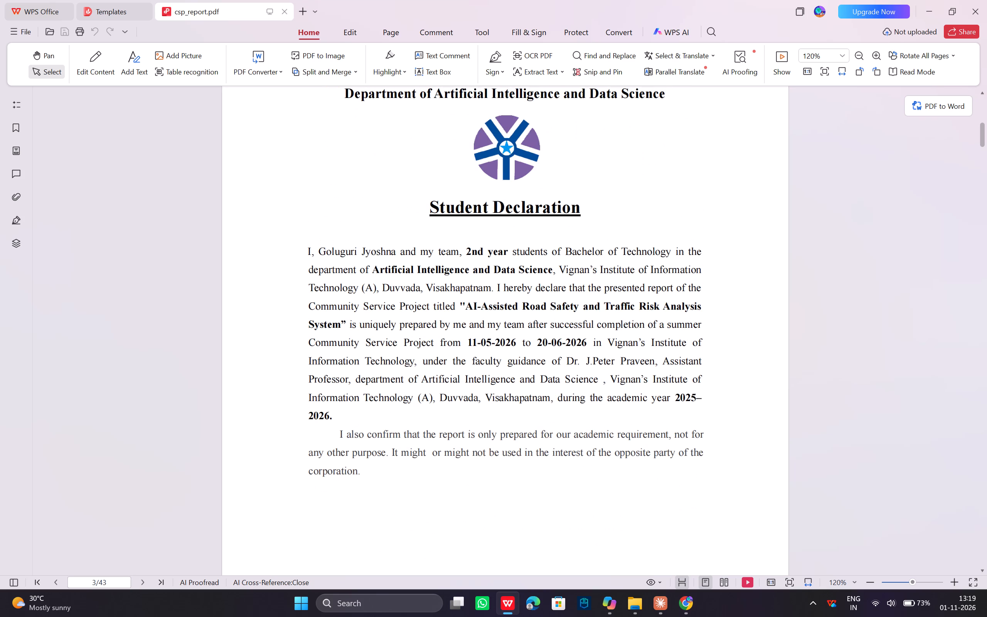
pyautogui.scroll(-1, 578, 400)
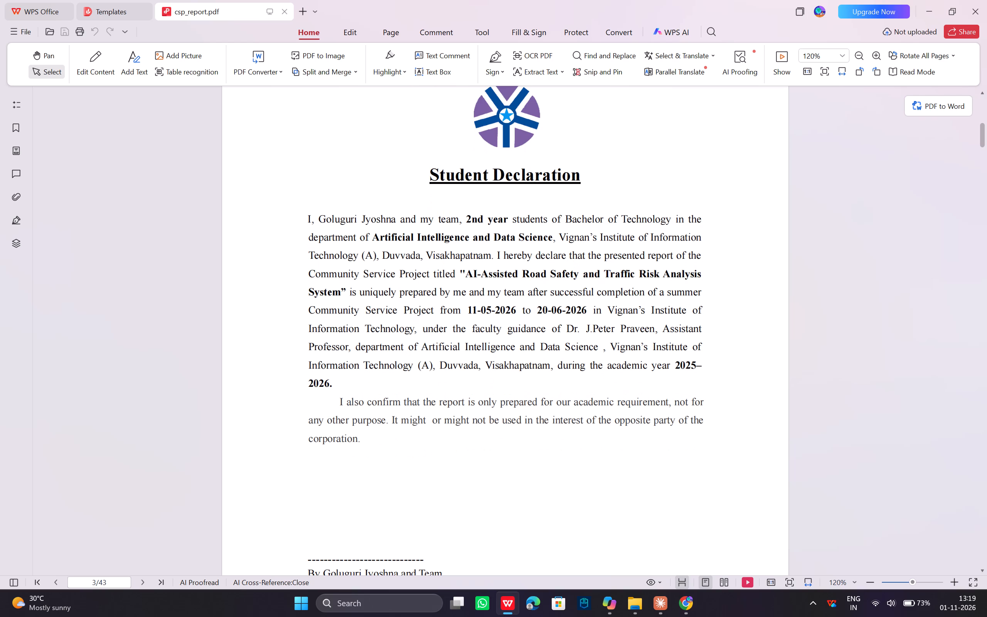
pyautogui.scroll(-1, 578, 400)
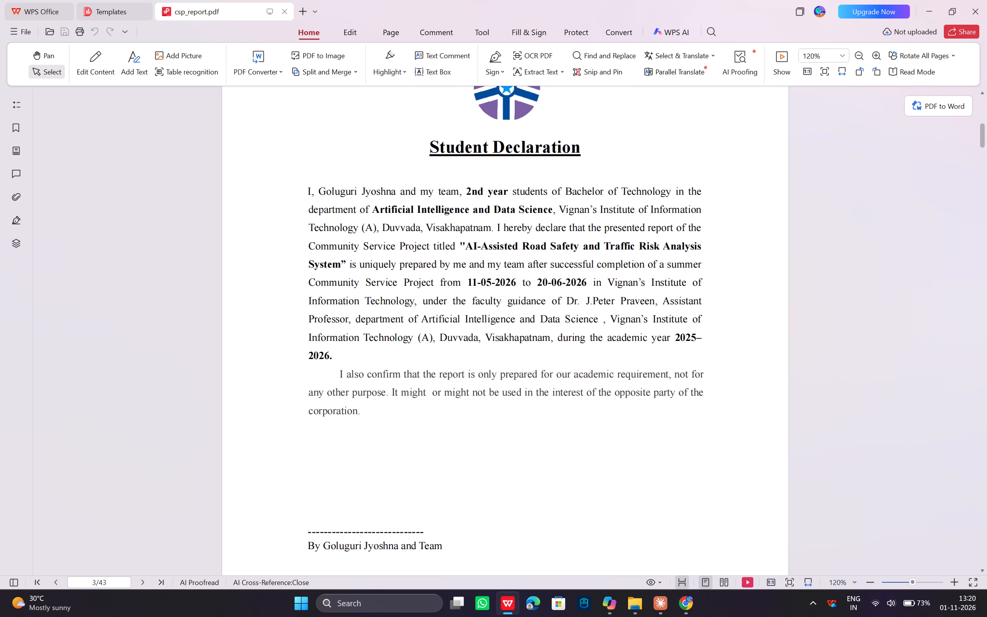
pyautogui.moveTo(662, 302); pyautogui.dragTo(706, 305)
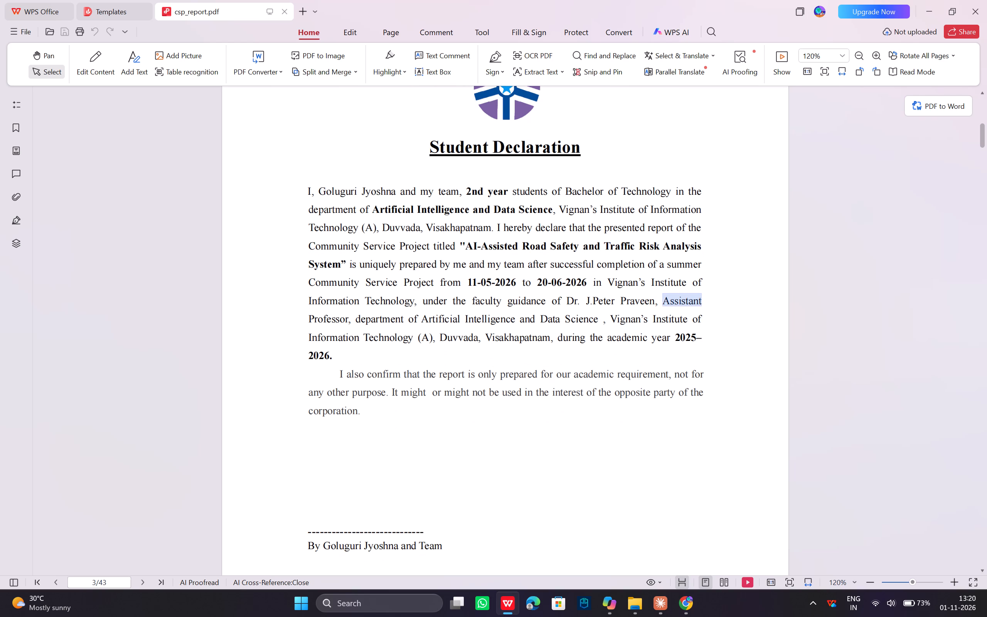
pyautogui.moveTo(706, 305); pyautogui.dragTo(351, 322)
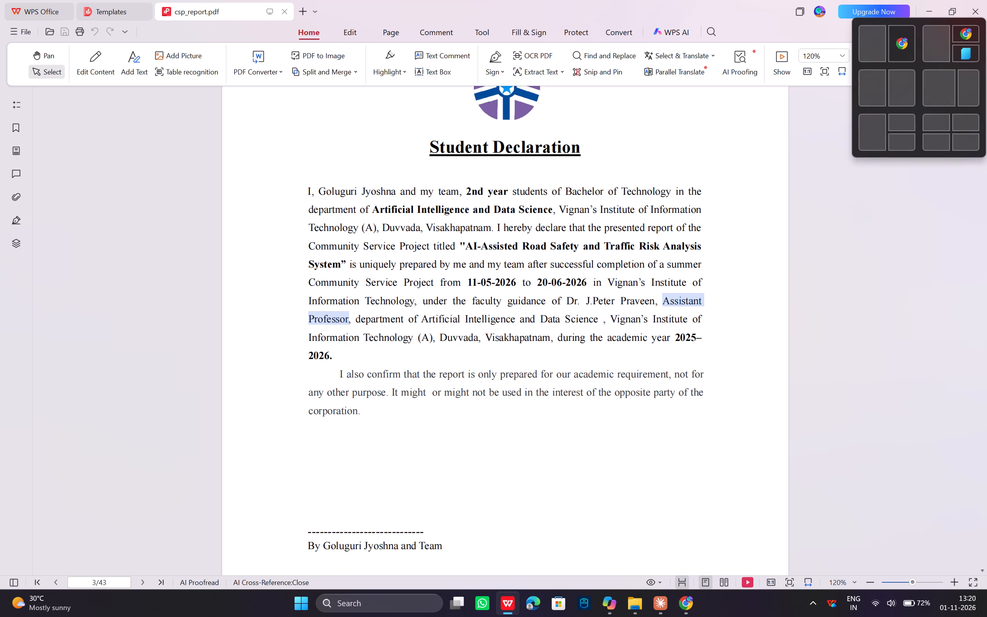
# Switch to the csp search results in File Explorer and open the CSP_Report_BloodLink_Connect_TNR5 PDF from Downloads in WPS Office.
pyautogui.click(869, 86)
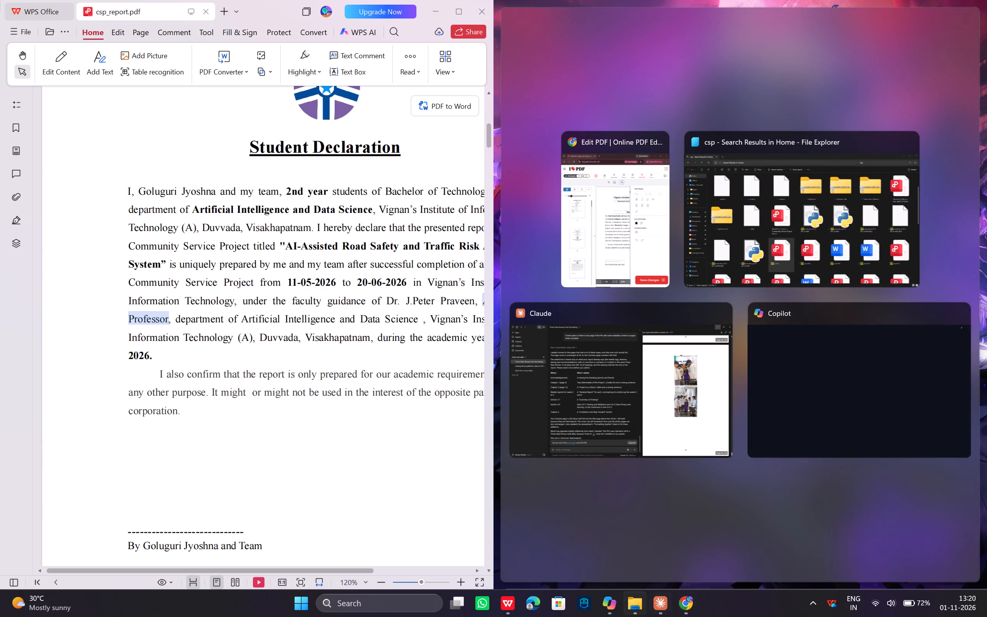
pyautogui.click(627, 605)
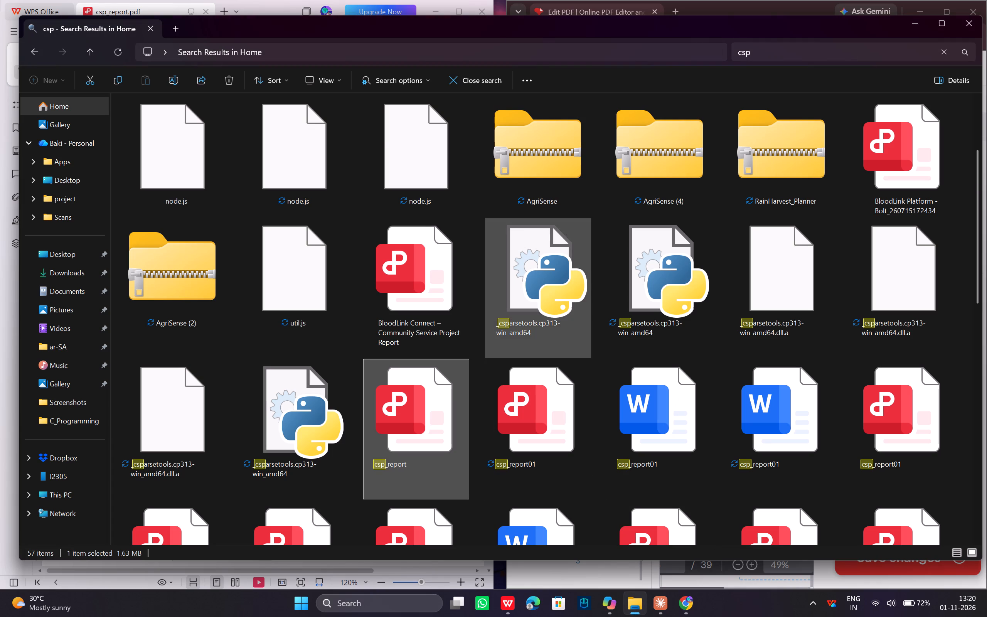
pyautogui.scroll(-8, 505, 458)
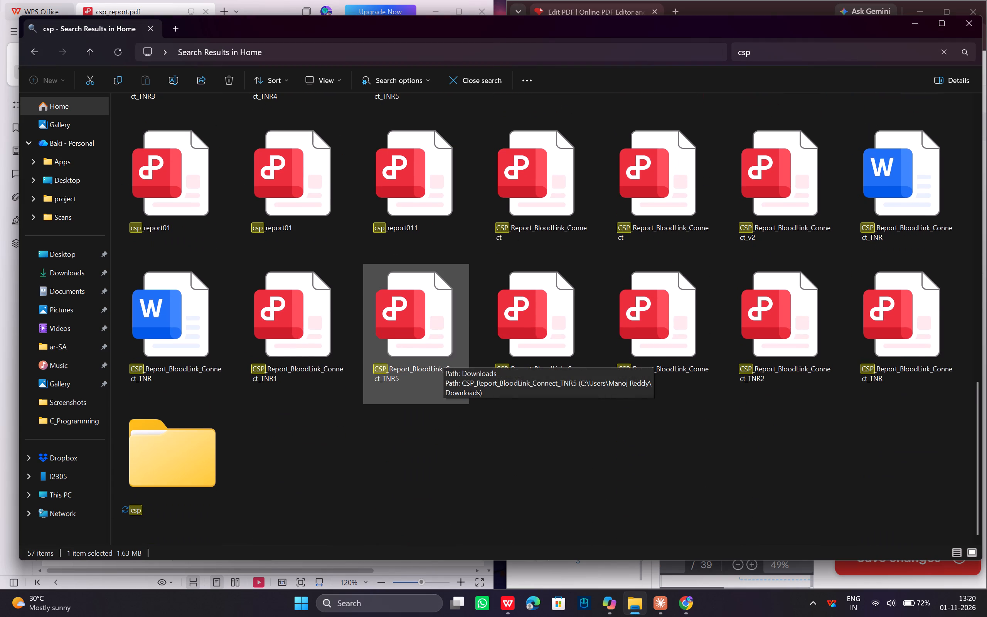
pyautogui.doubleClick(434, 344)
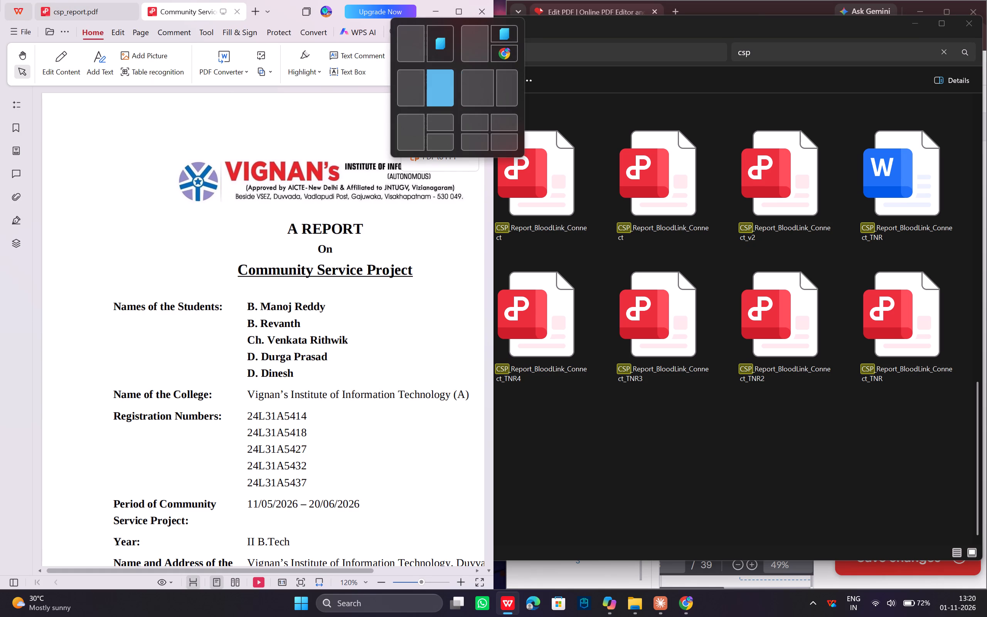
# Arrange the WPS Office window and the File Explorer search results side by side in equal halves.
pyautogui.click(447, 101)
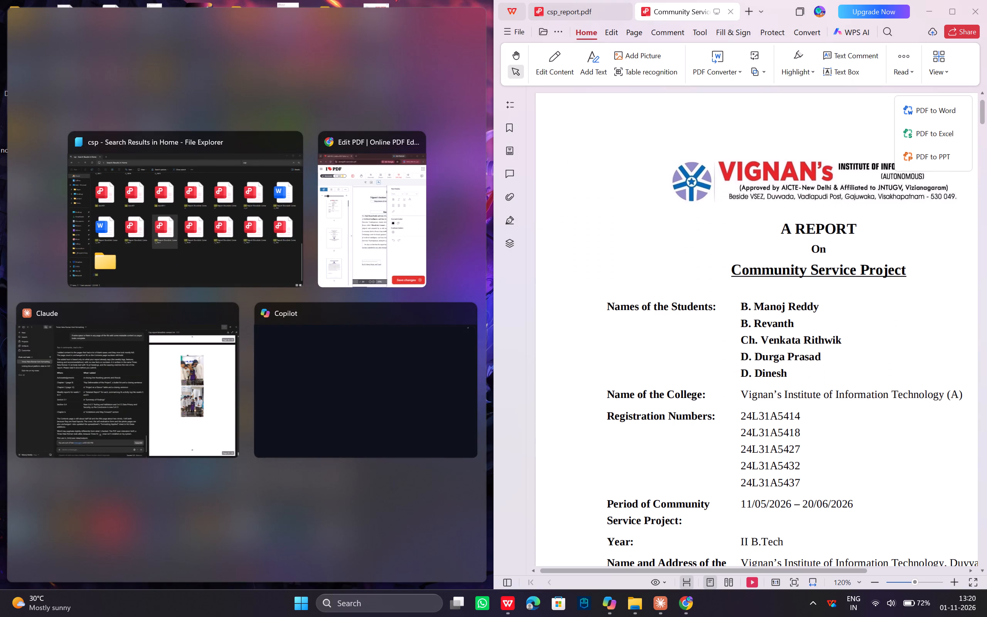
pyautogui.keyDown('ctrl'); pyautogui.scroll(-2, 756, 196); pyautogui.keyUp('ctrl')
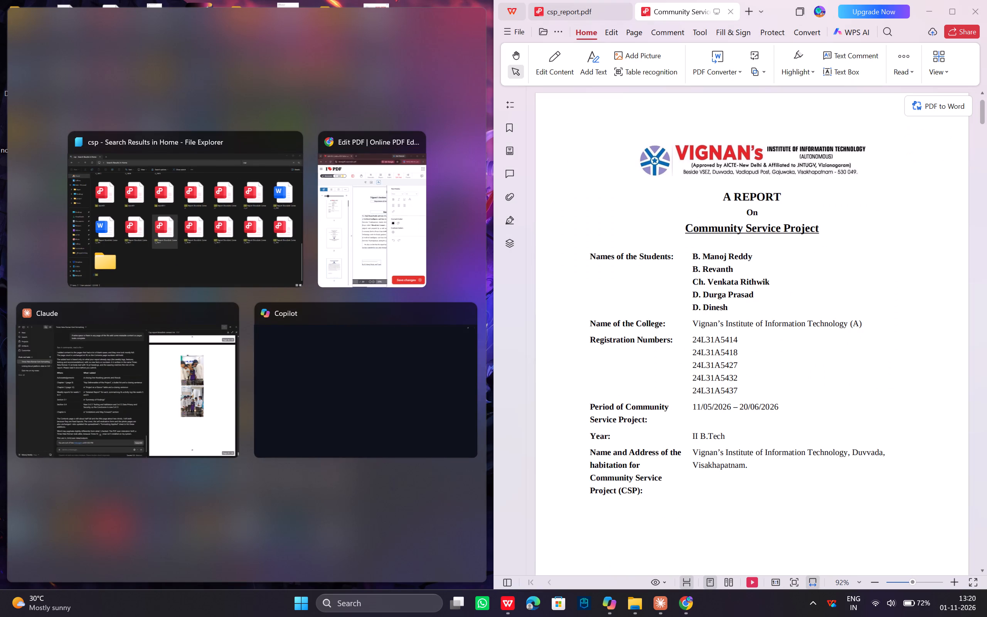
pyautogui.click(281, 260)
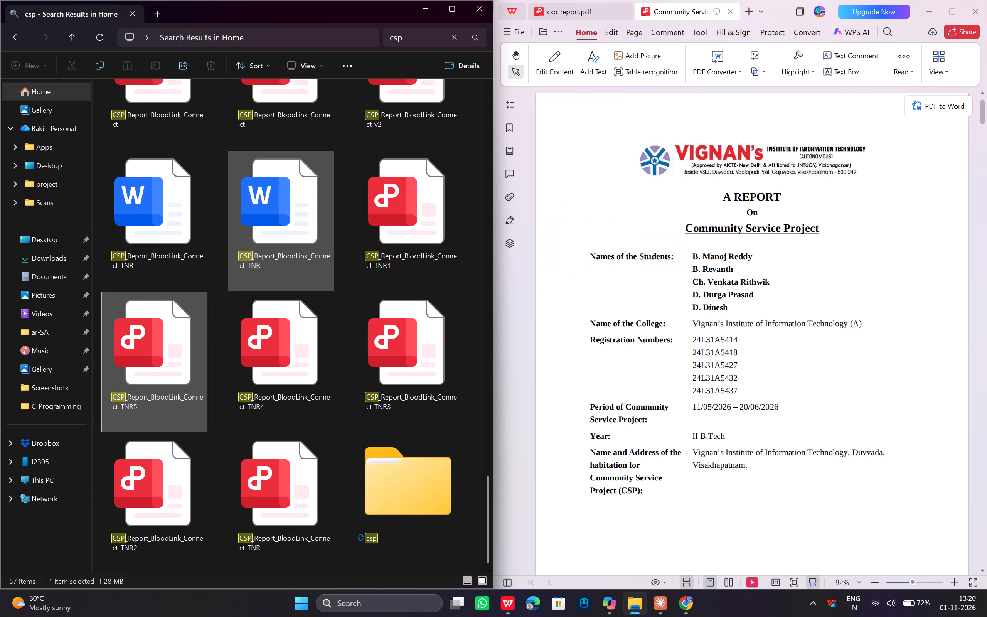
# Open the csp_report PDF from the search results in Google Chrome and place it side by side with the WPS Office report.
pyautogui.scroll(6, 281, 260)
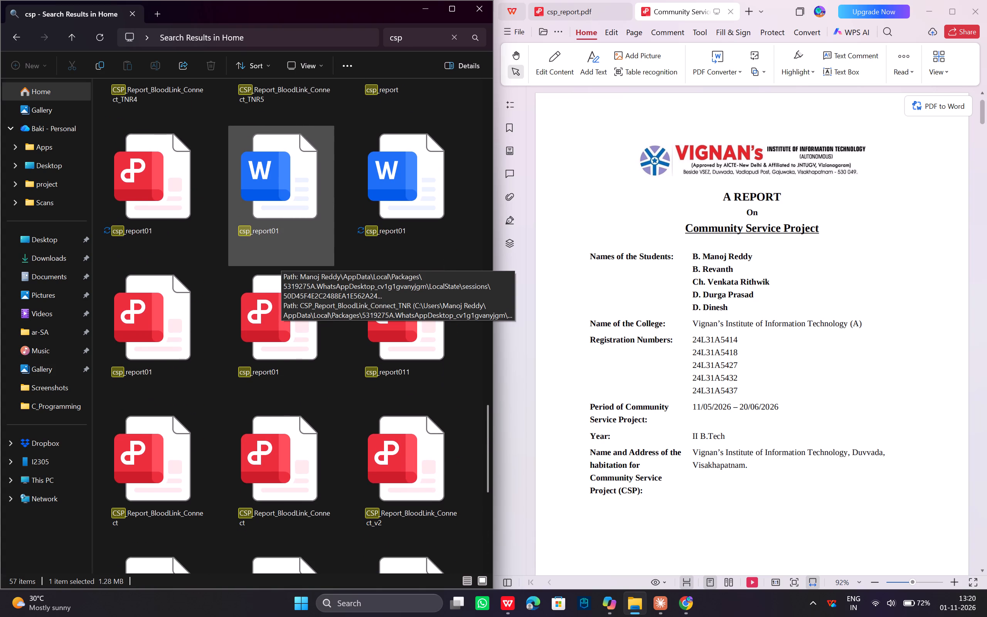
pyautogui.scroll(2, 281, 260)
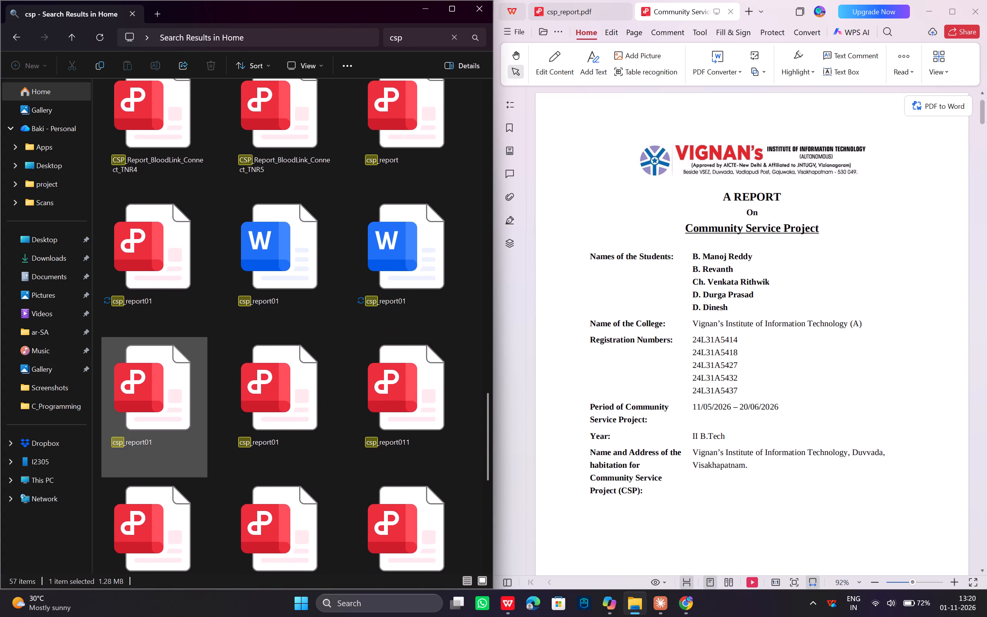
pyautogui.scroll(1, 173, 349)
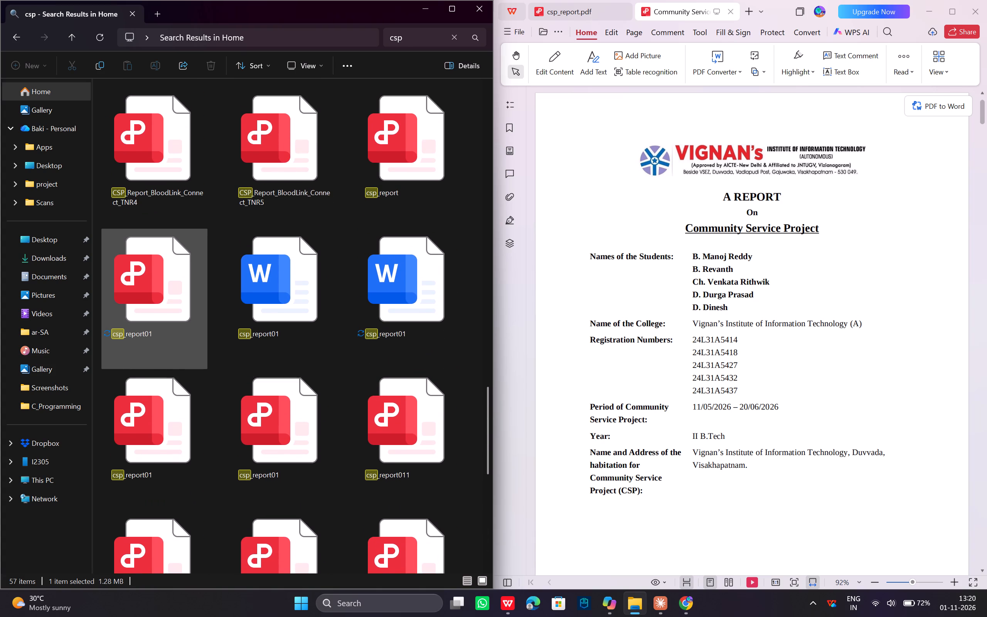
pyautogui.scroll(1, 190, 314)
pyautogui.rightClick(387, 234)
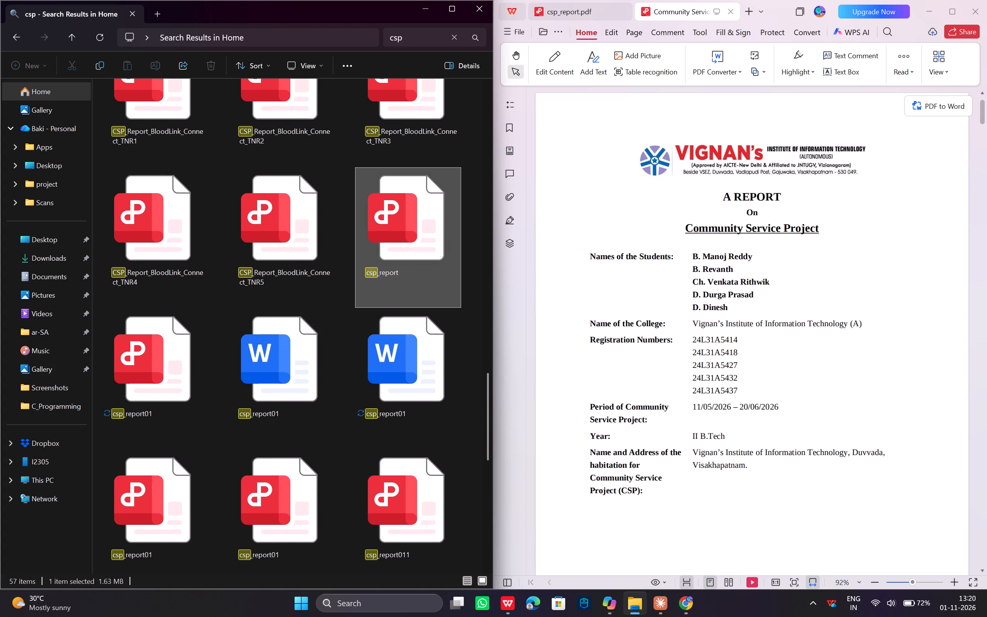
pyautogui.click(431, 227)
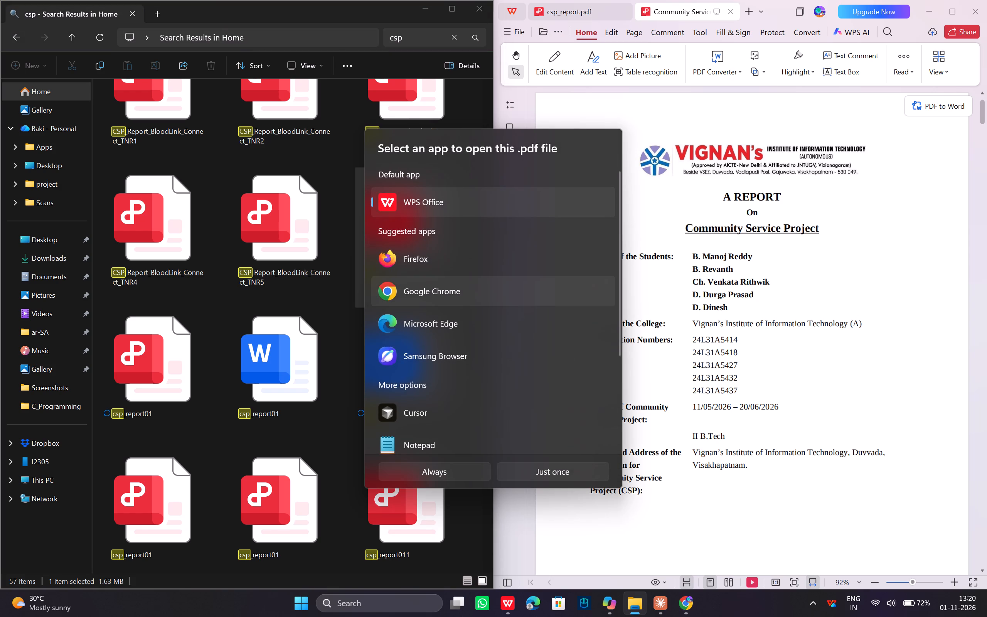
pyautogui.doubleClick(422, 294)
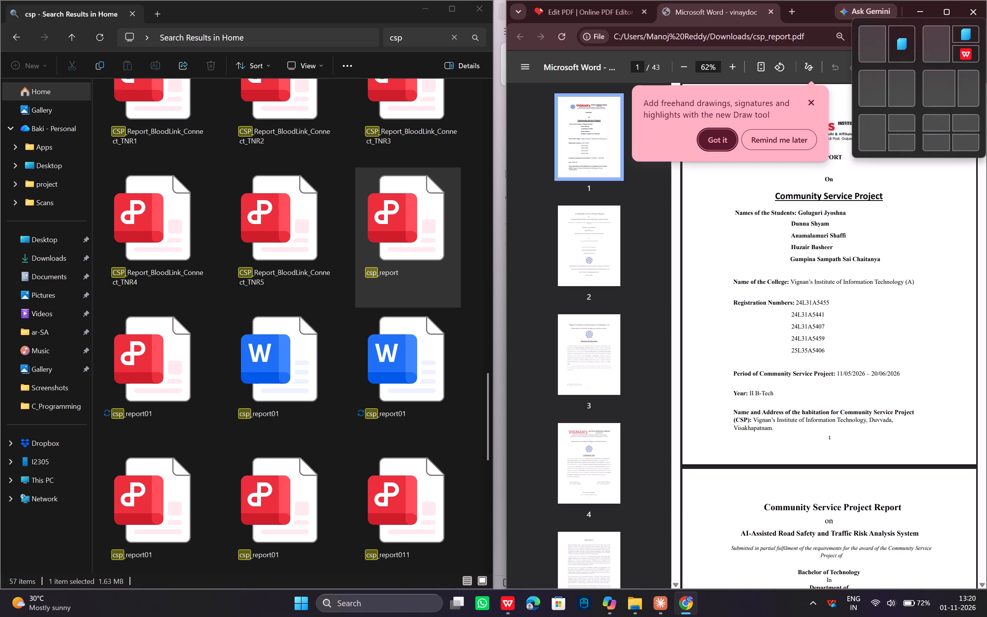
pyautogui.click(864, 89)
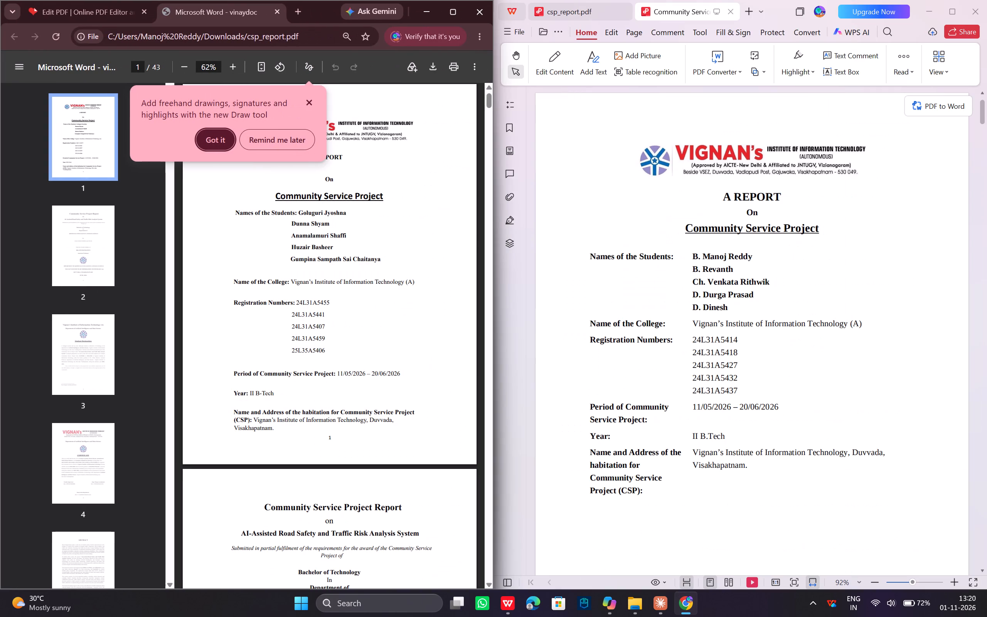
# Compare the cover page and the project title page of the BloodLink Connect report with those of csp_report.
pyautogui.click(661, 244)
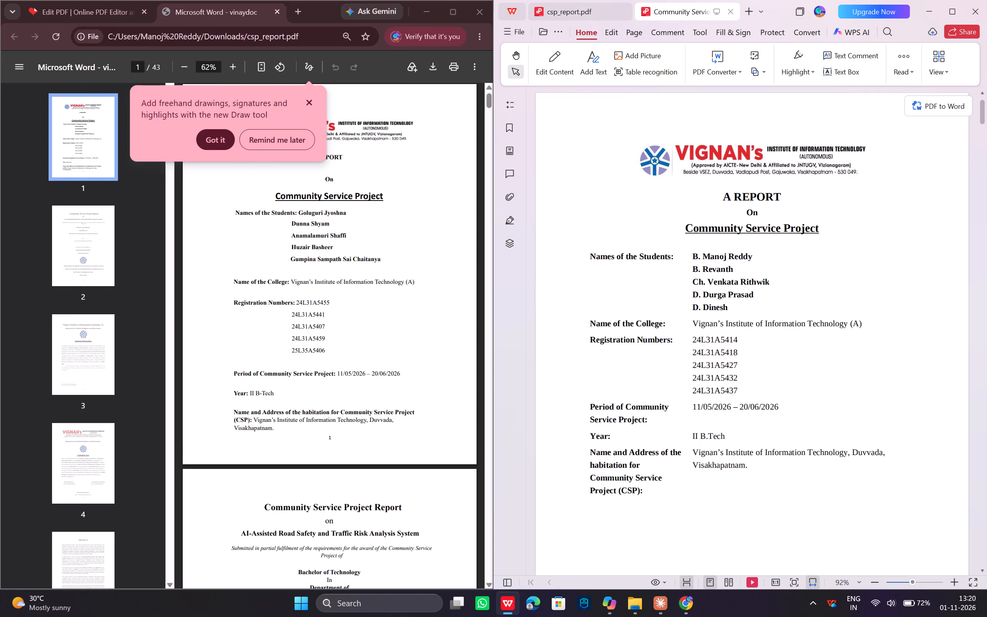
pyautogui.scroll(-2, 411, 378)
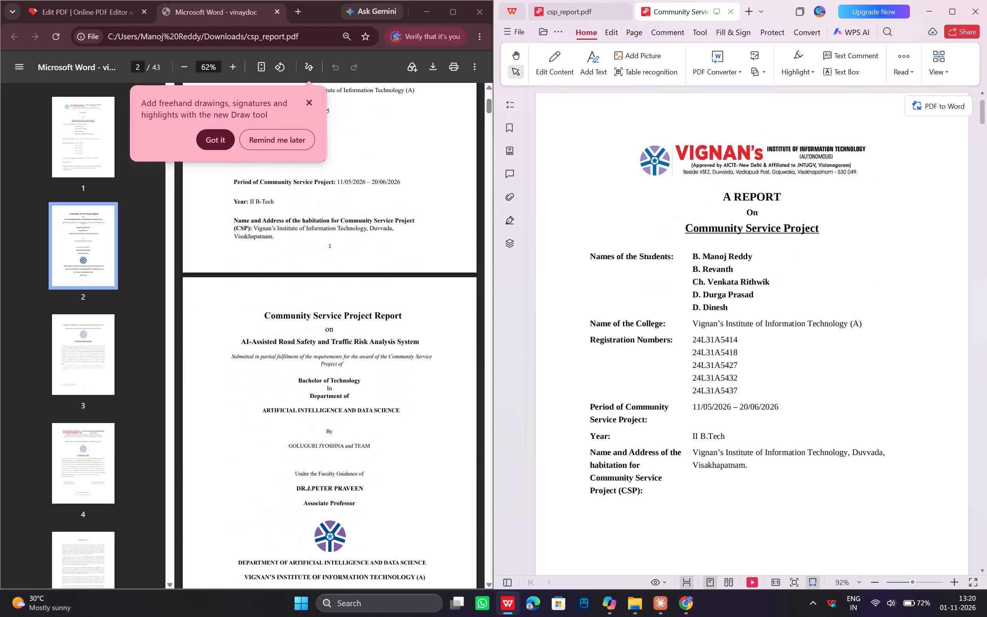
pyautogui.scroll(-3, 686, 396)
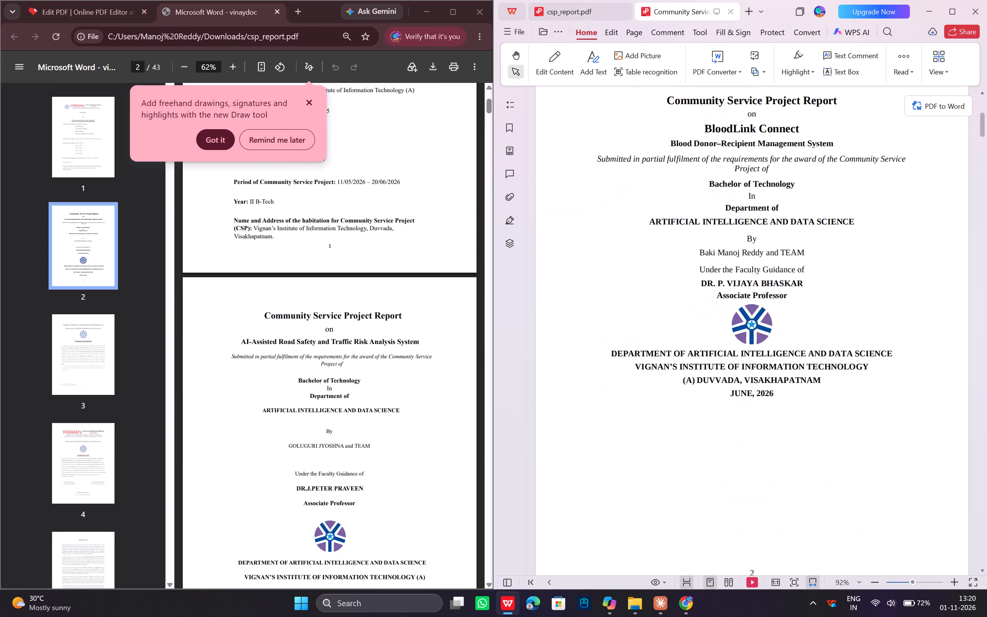
pyautogui.scroll(-1, 431, 425)
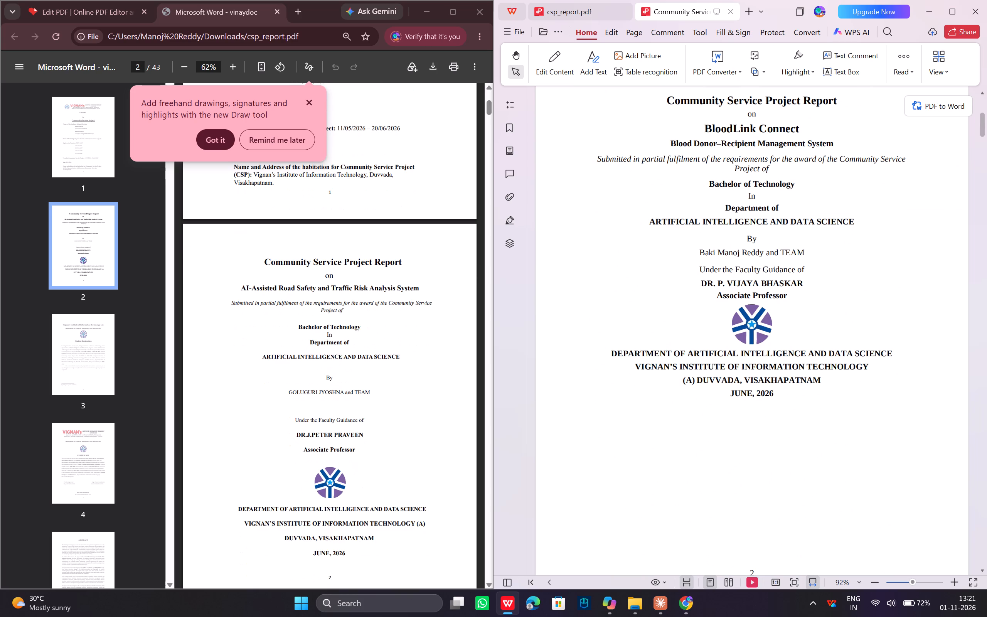
pyautogui.scroll(-1, 431, 425)
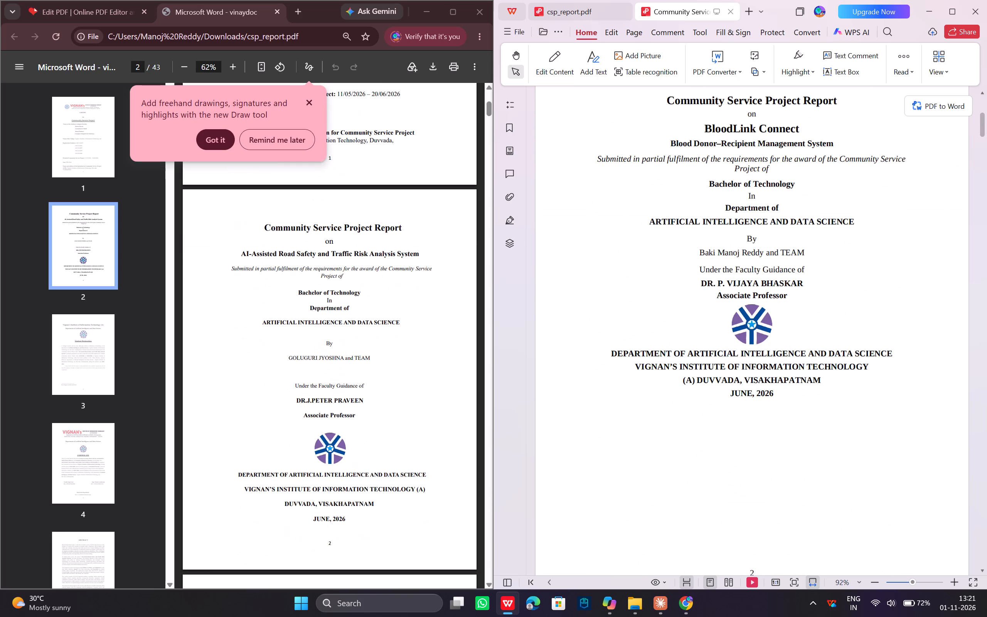
pyautogui.scroll(-1, 431, 425)
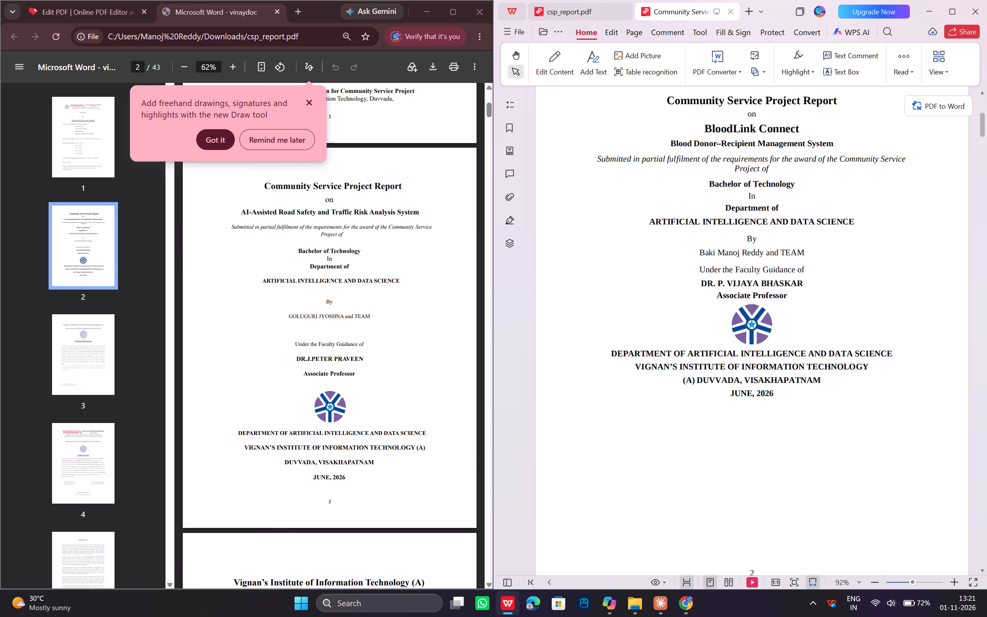
pyautogui.scroll(-2, 431, 425)
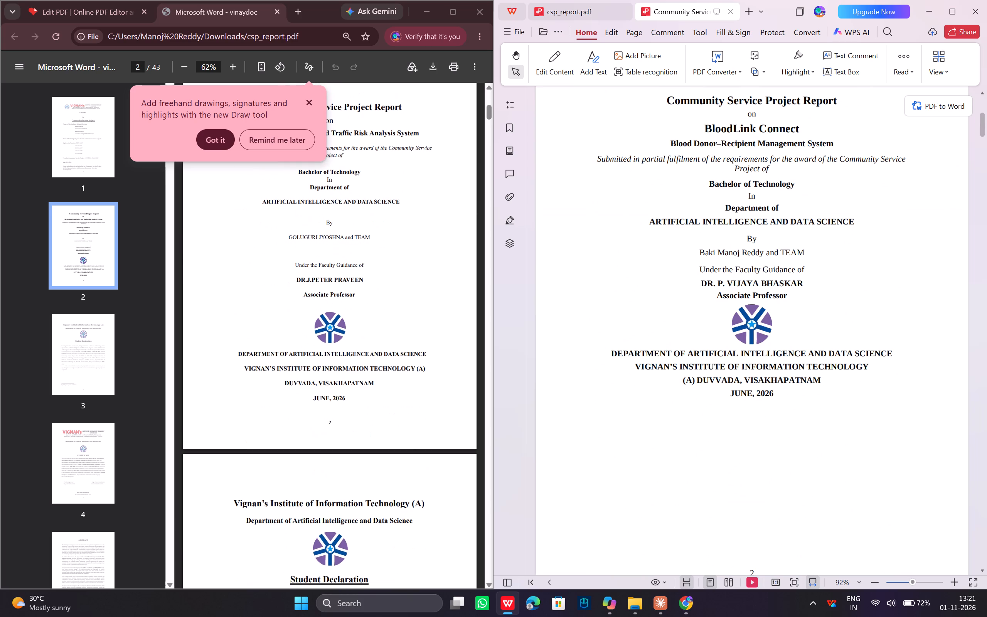
# Compare the Student Declaration and Certificate pages of both reports, including their wording, signature line and signatory blocks.
pyautogui.scroll(-1, 431, 425)
pyautogui.scroll(-2, 697, 381)
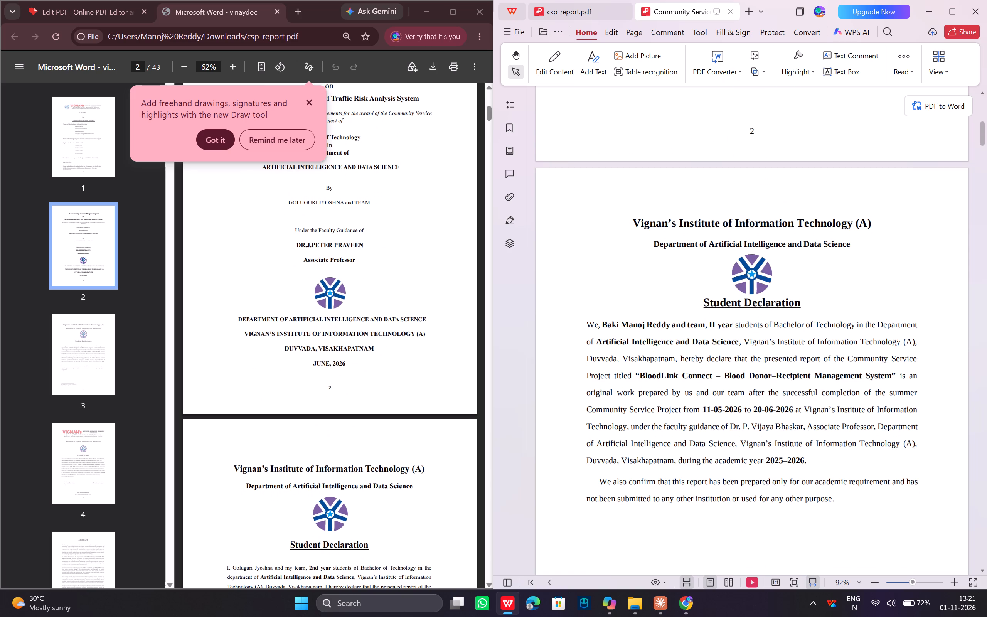
pyautogui.scroll(-1, 697, 381)
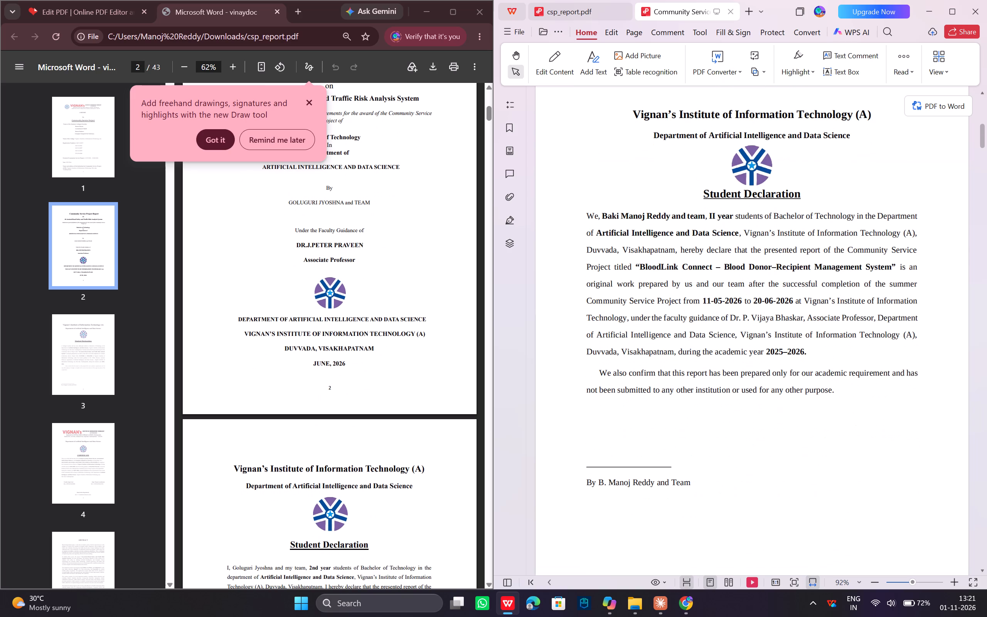
pyautogui.scroll(-1, 697, 381)
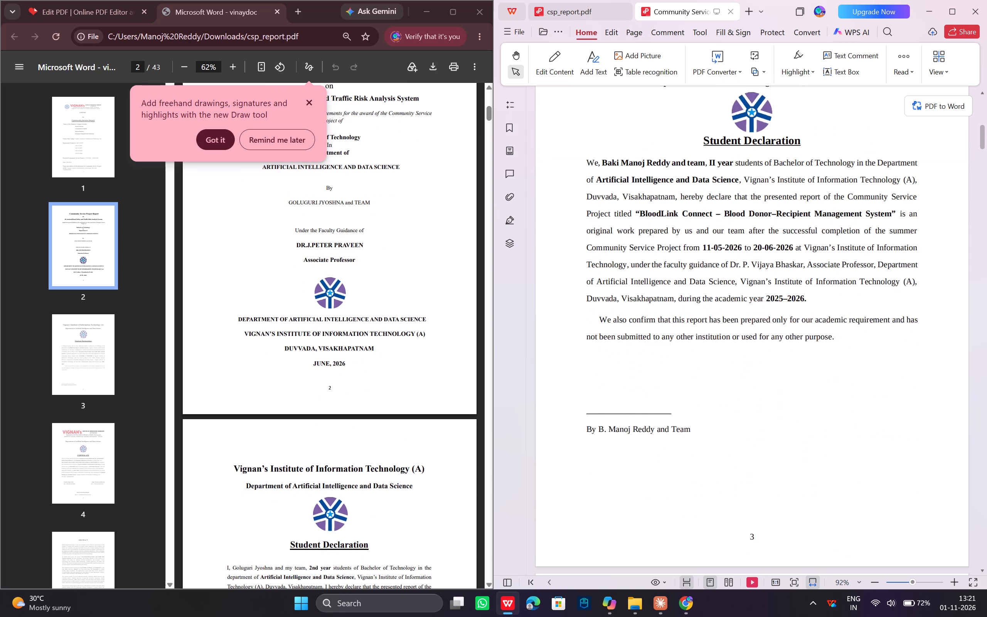
pyautogui.scroll(-1, 697, 381)
pyautogui.scroll(-1, 446, 423)
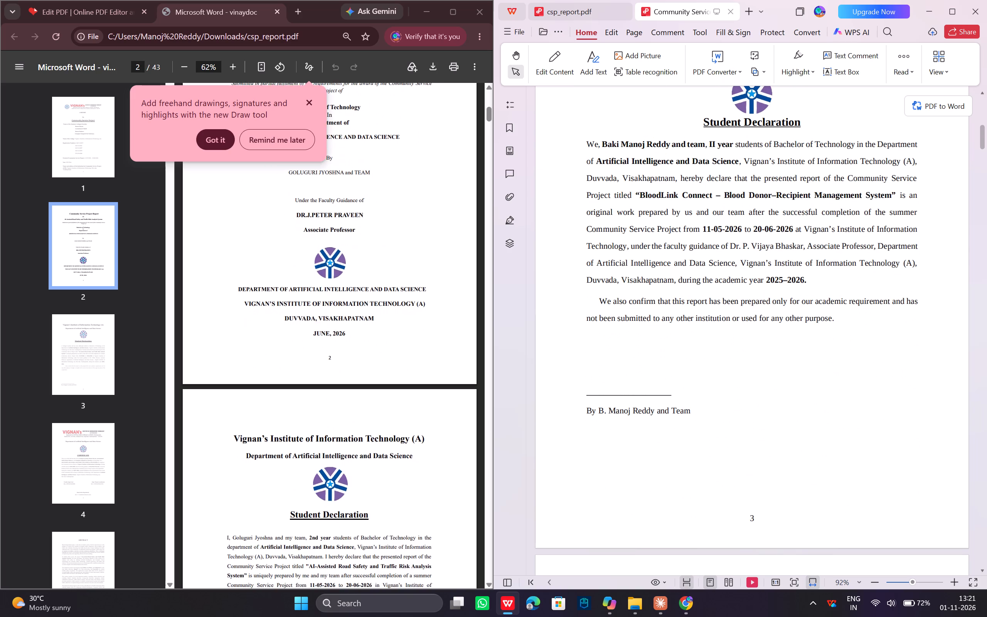
pyautogui.scroll(-2, 446, 423)
pyautogui.scroll(-1, 635, 410)
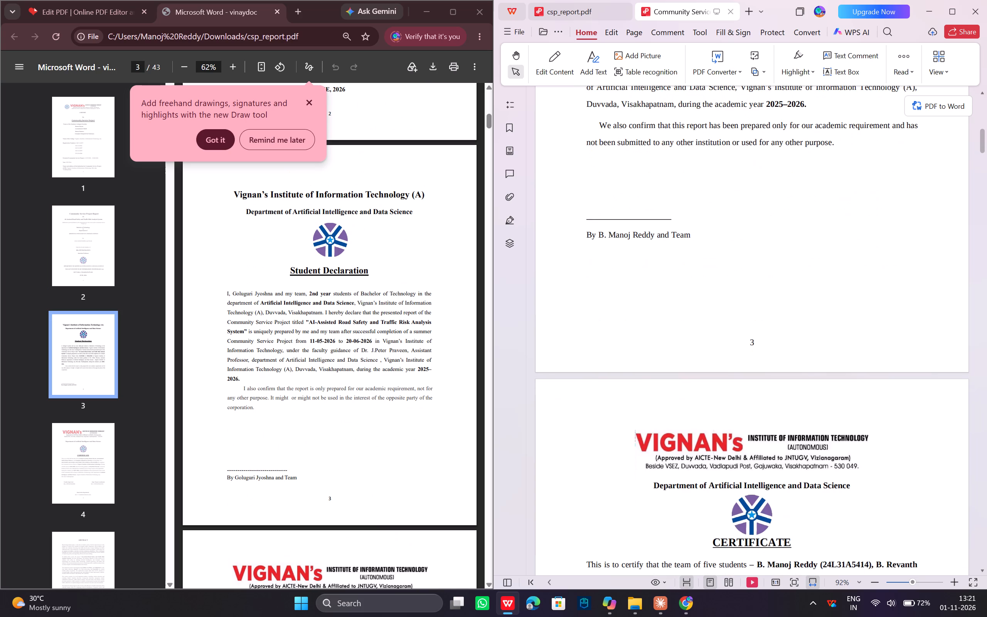
pyautogui.scroll(-2, 635, 410)
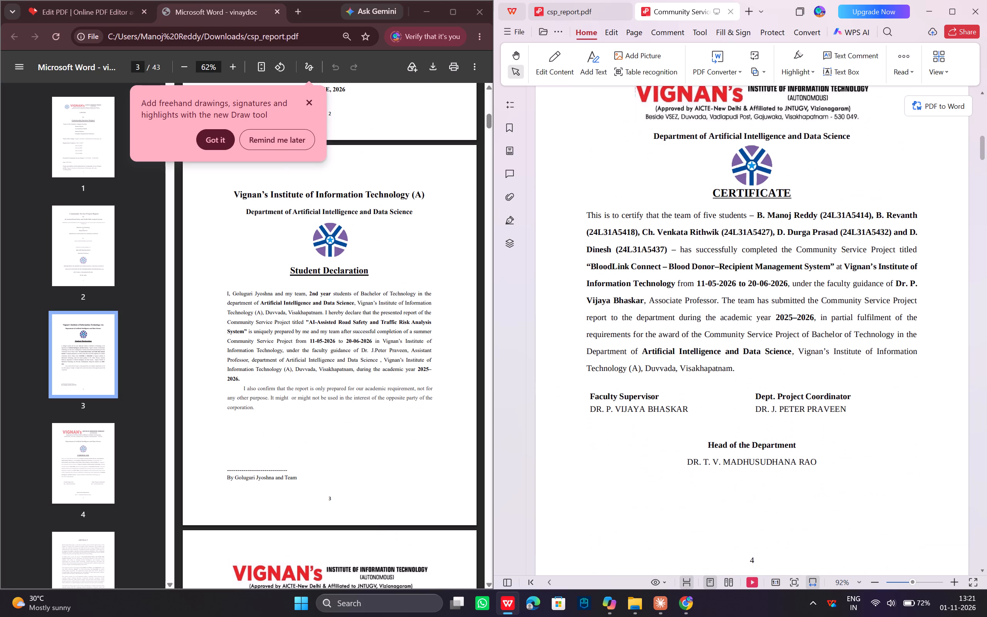
pyautogui.scroll(-1, 430, 460)
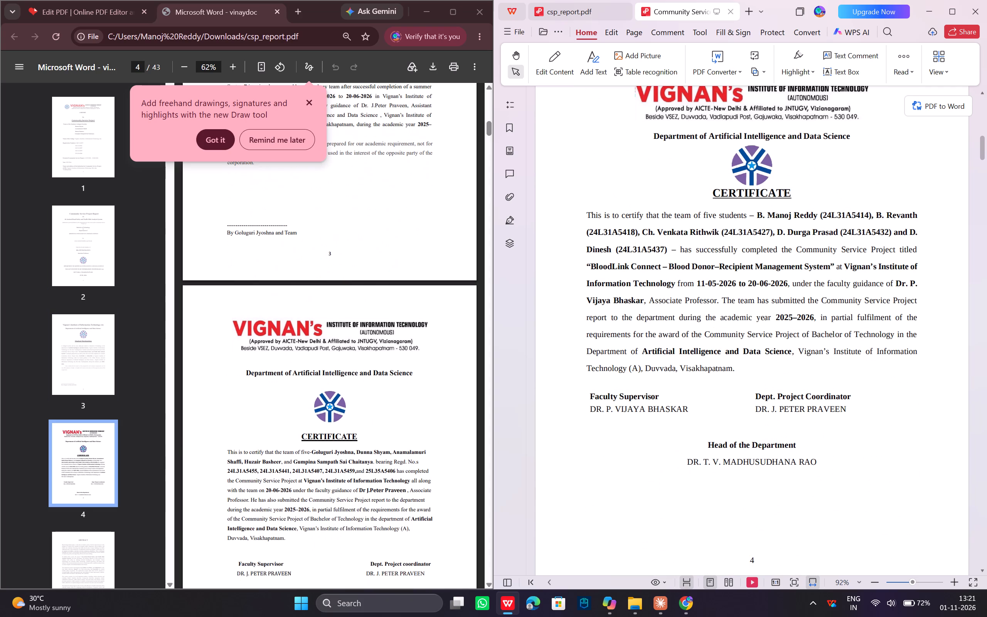
pyautogui.scroll(-2, 430, 460)
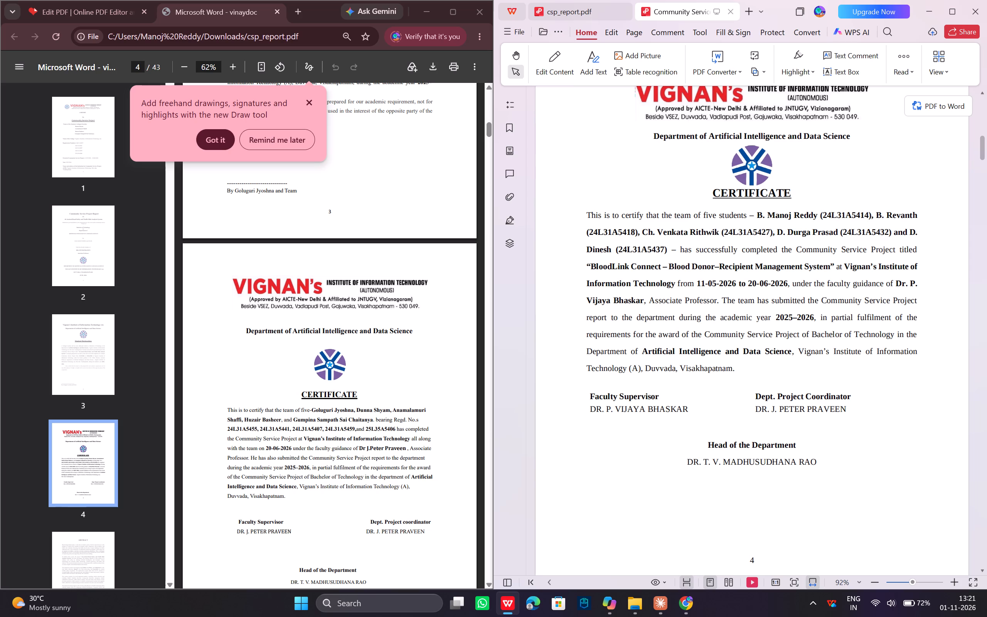
# Compare the Abstract and Acknowledgements pages of the BloodLink Connect report with those of csp_report.
pyautogui.scroll(-2, 678, 313)
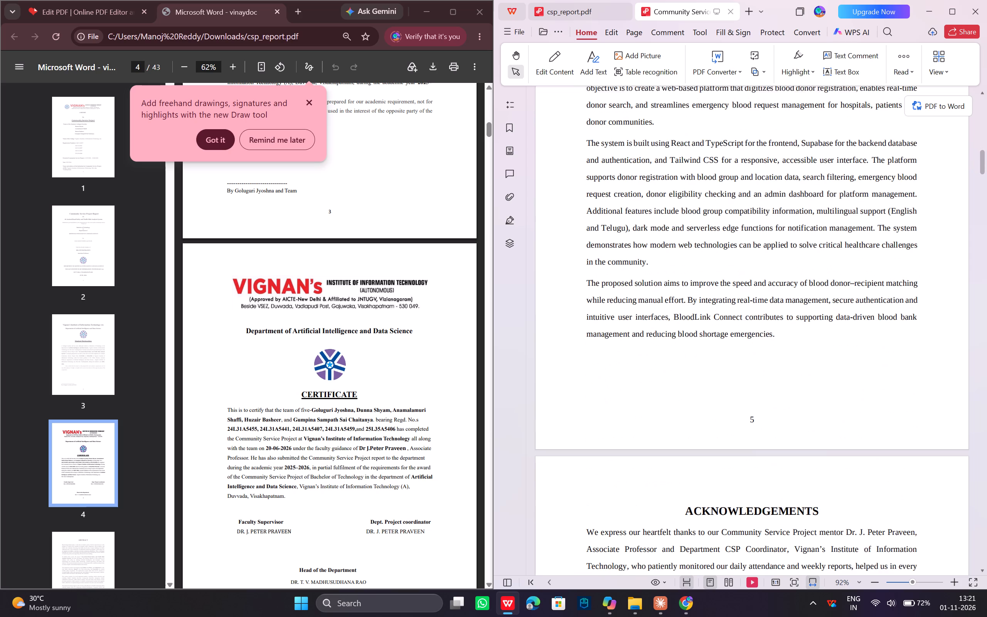
pyautogui.scroll(-1, 678, 313)
pyautogui.scroll(-3, 409, 374)
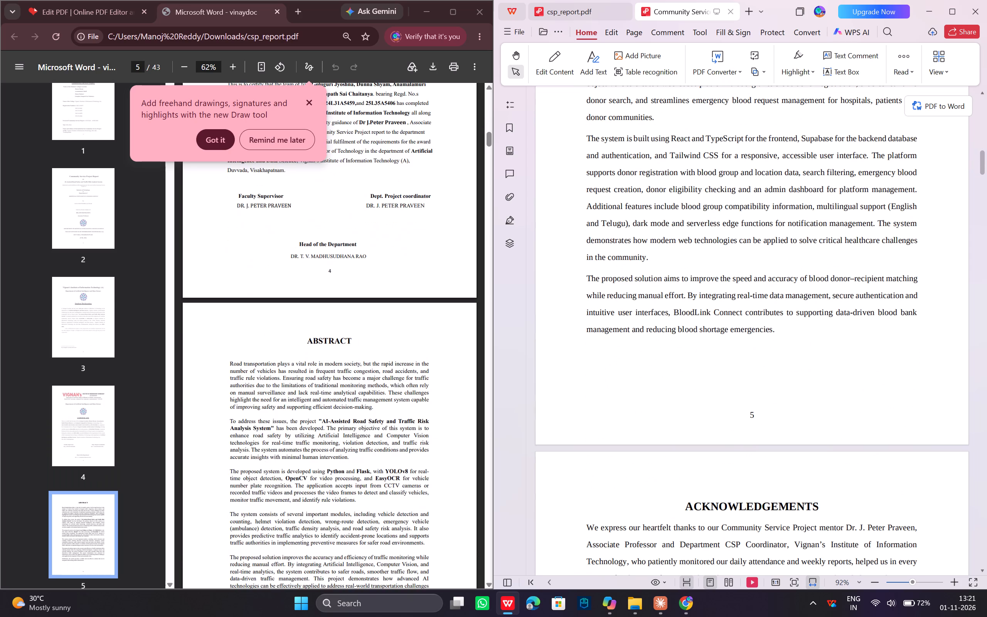
pyautogui.scroll(-1, 409, 374)
pyautogui.scroll(-6, 691, 339)
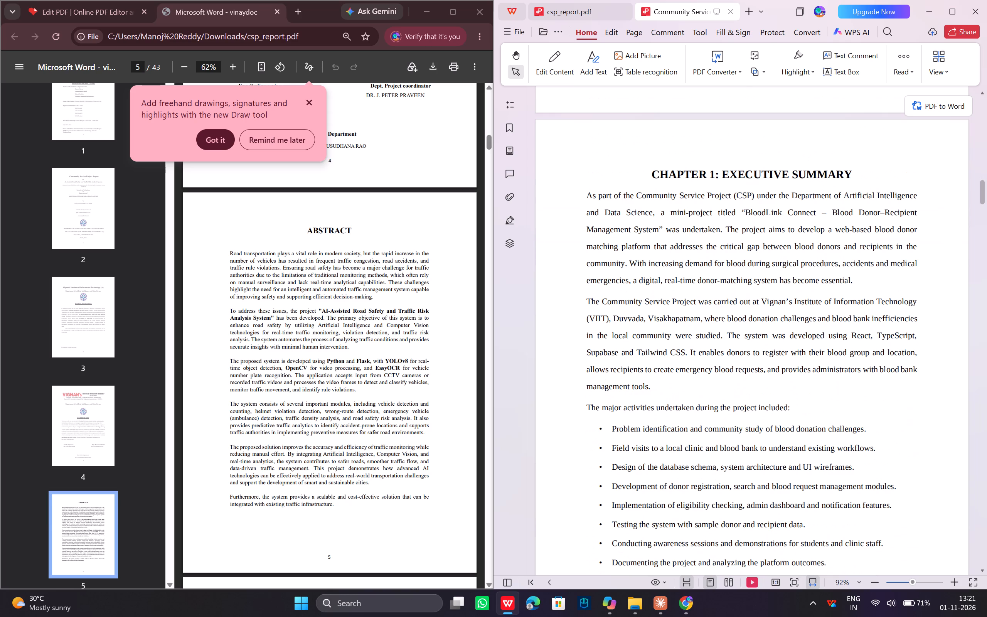
pyautogui.scroll(-4, 414, 444)
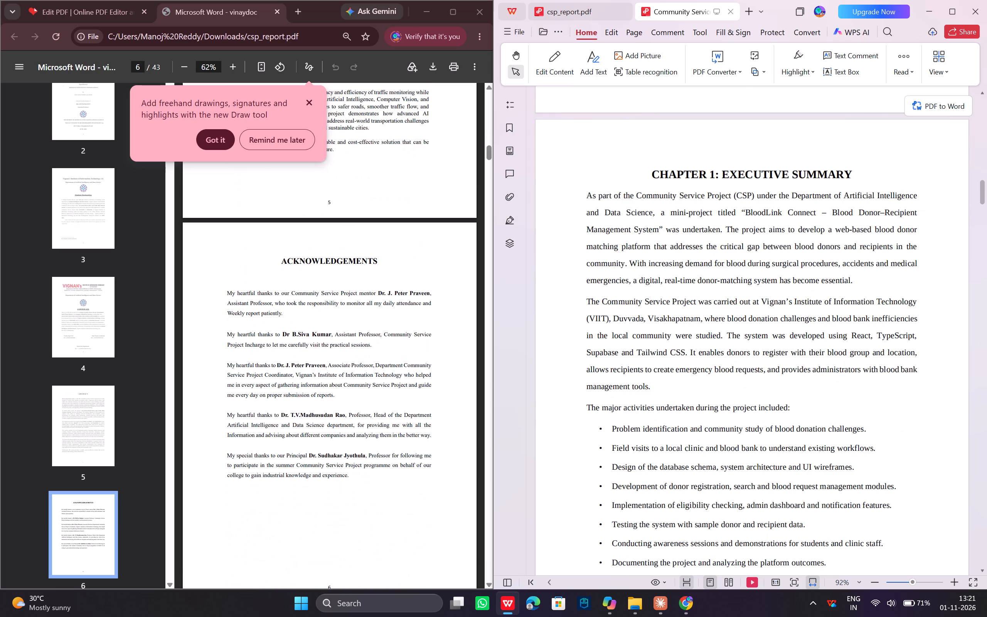
pyautogui.scroll(6, 662, 436)
pyautogui.scroll(-1, 662, 436)
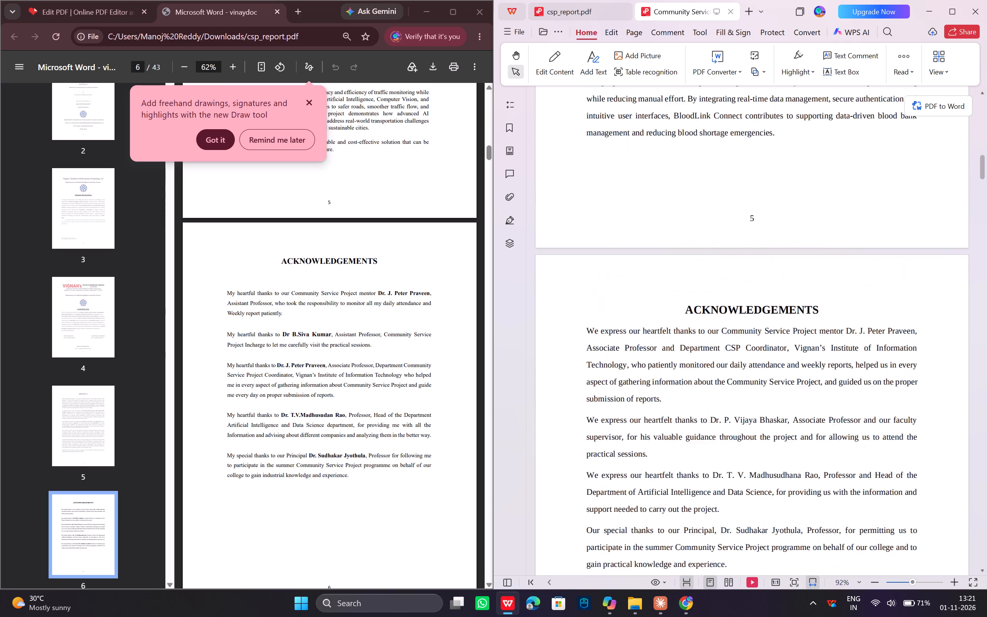
pyautogui.scroll(-2, 662, 436)
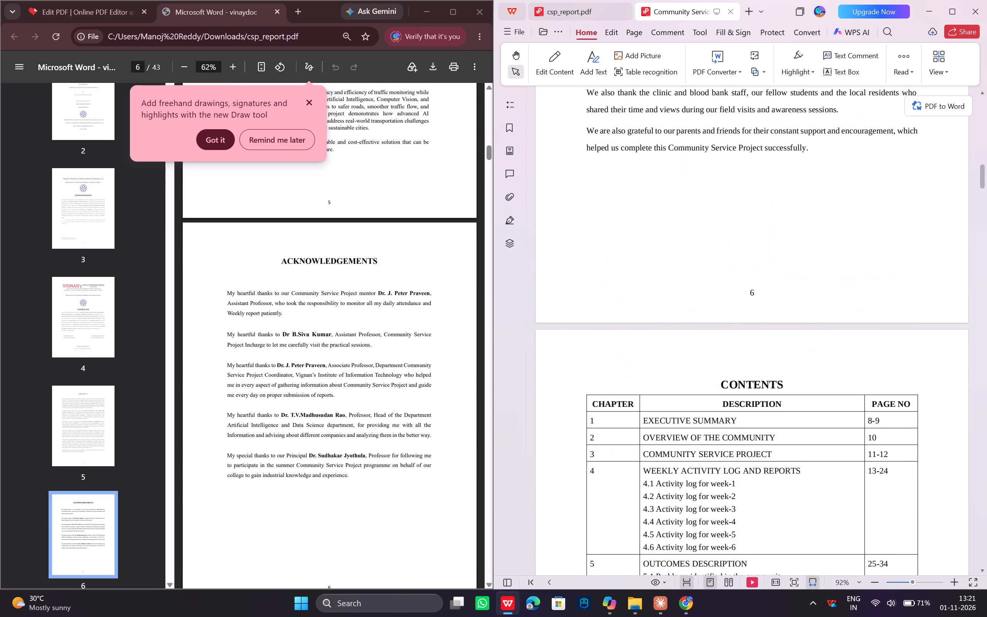
pyautogui.scroll(-1, 662, 436)
pyautogui.scroll(2, 662, 436)
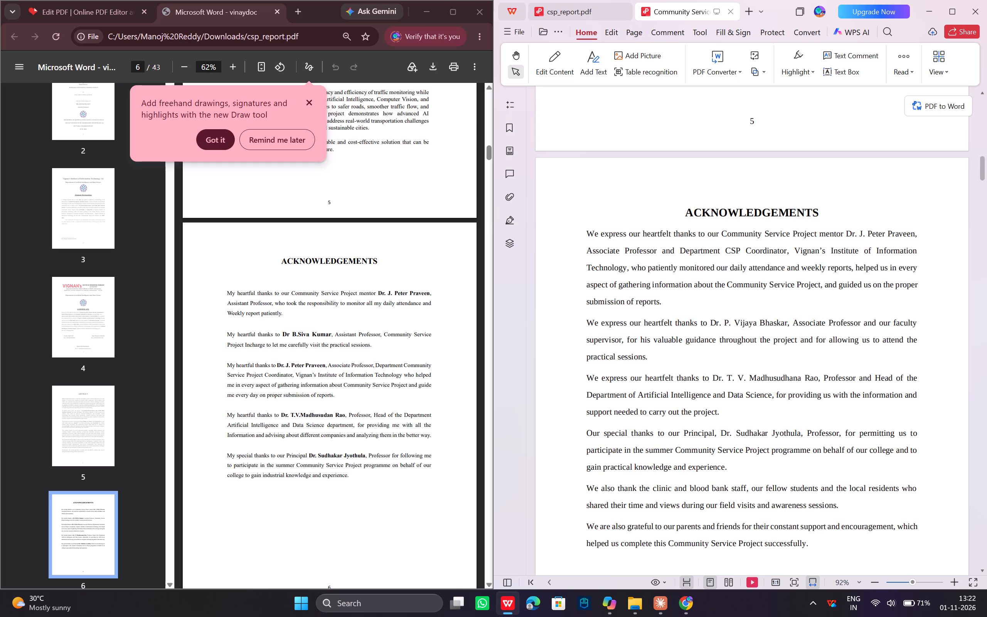
# Bring up the File Explorer window with the csp search results and close it.
pyautogui.click(633, 603)
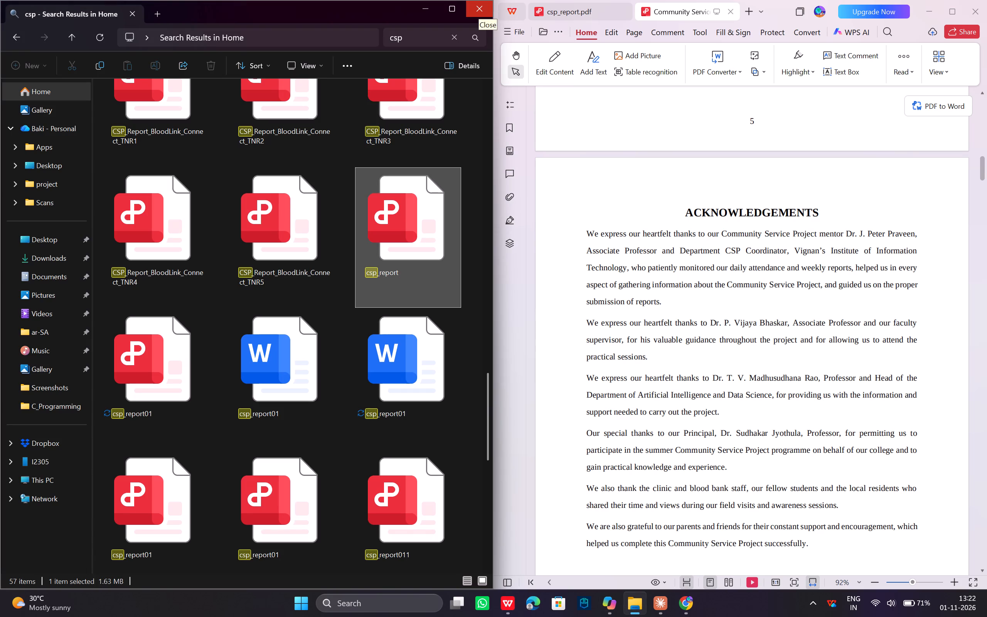
pyautogui.click(478, 8)
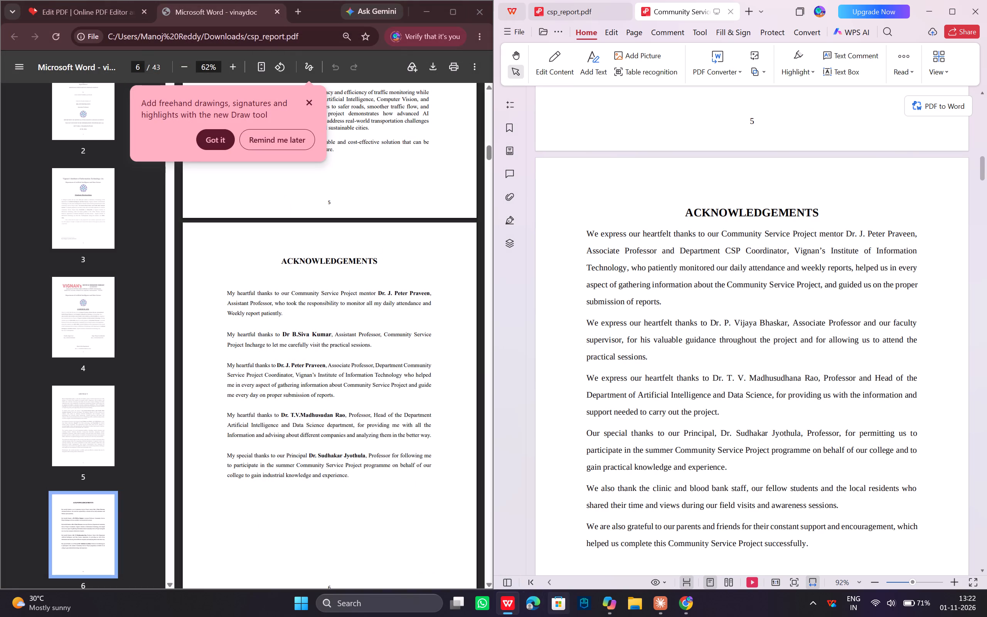
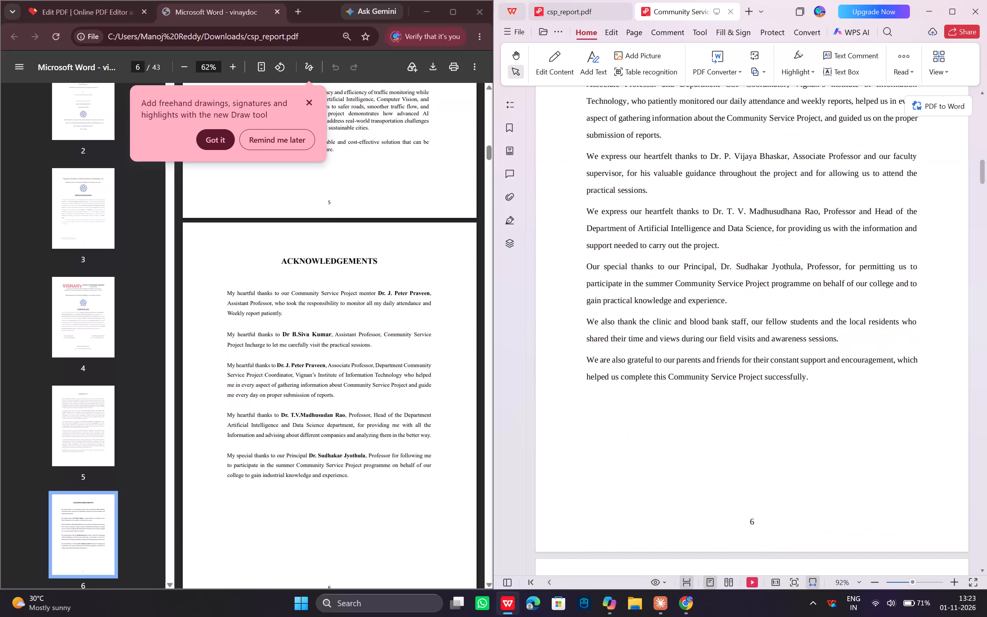
# Review the BloodLink Connect report's front matter again, from Acknowledgements back to the project title page and forward to the Certificate.
pyautogui.scroll(1, 702, 545)
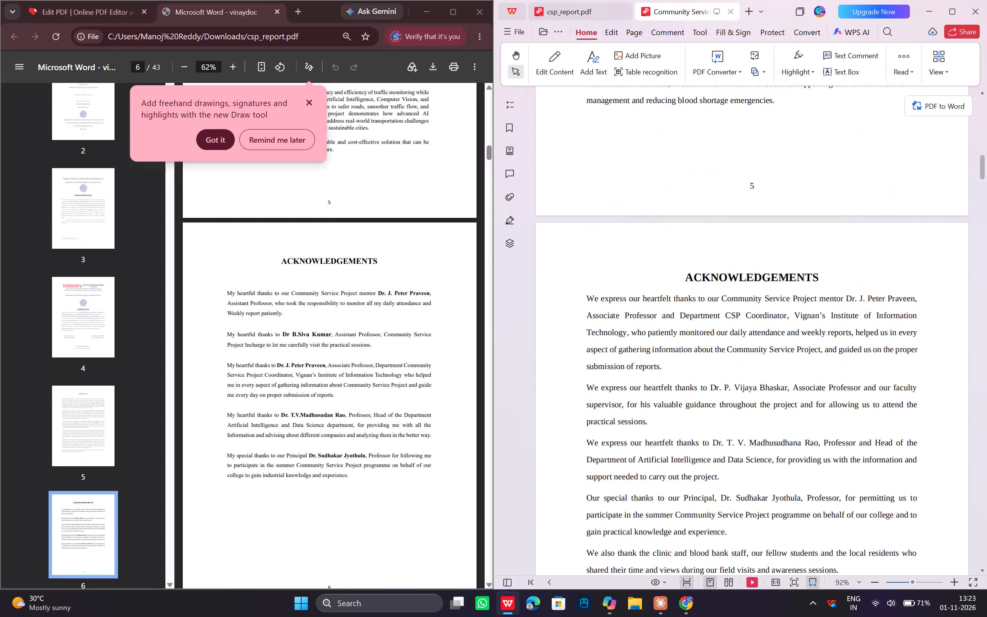
pyautogui.scroll(3, 702, 545)
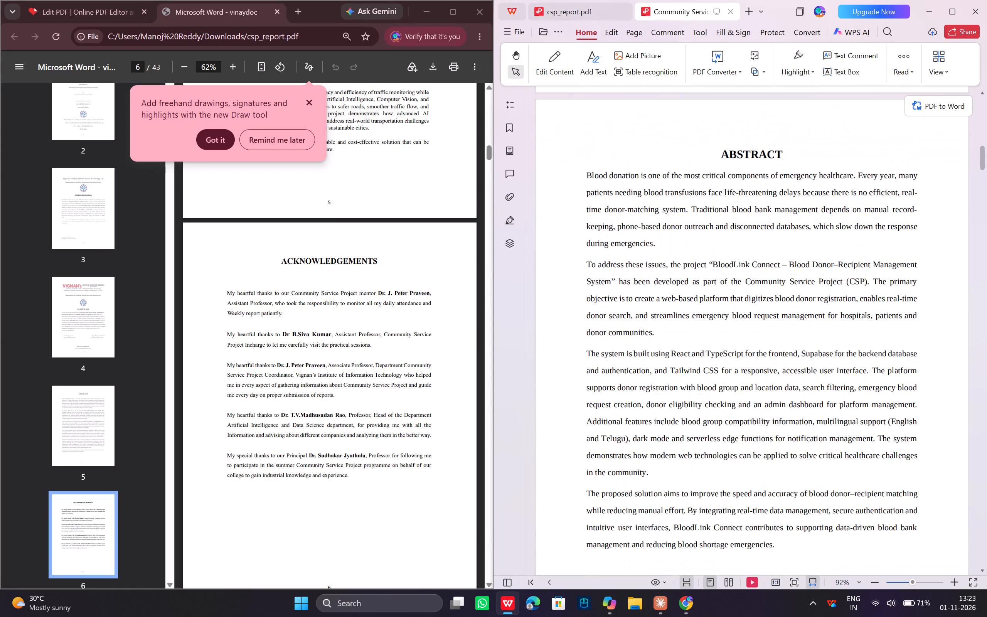
pyautogui.scroll(4, 702, 545)
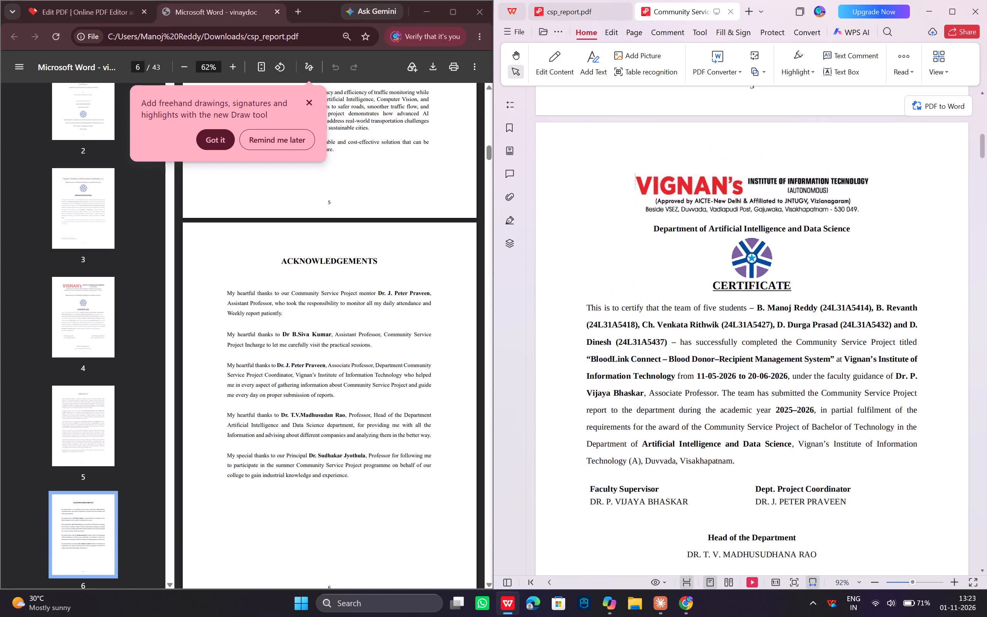
pyautogui.scroll(5, 702, 545)
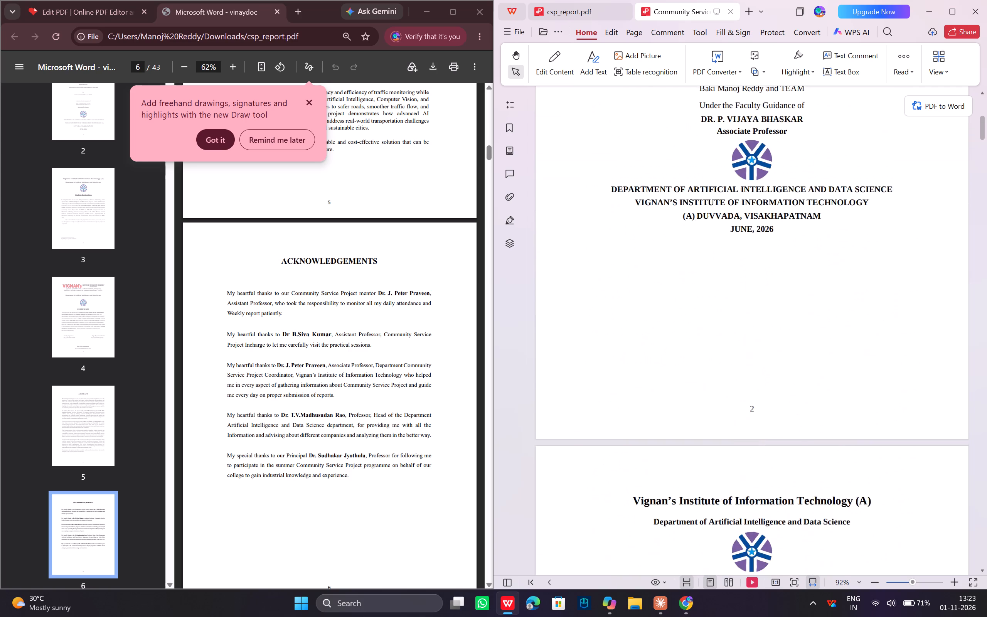
pyautogui.scroll(4, 702, 545)
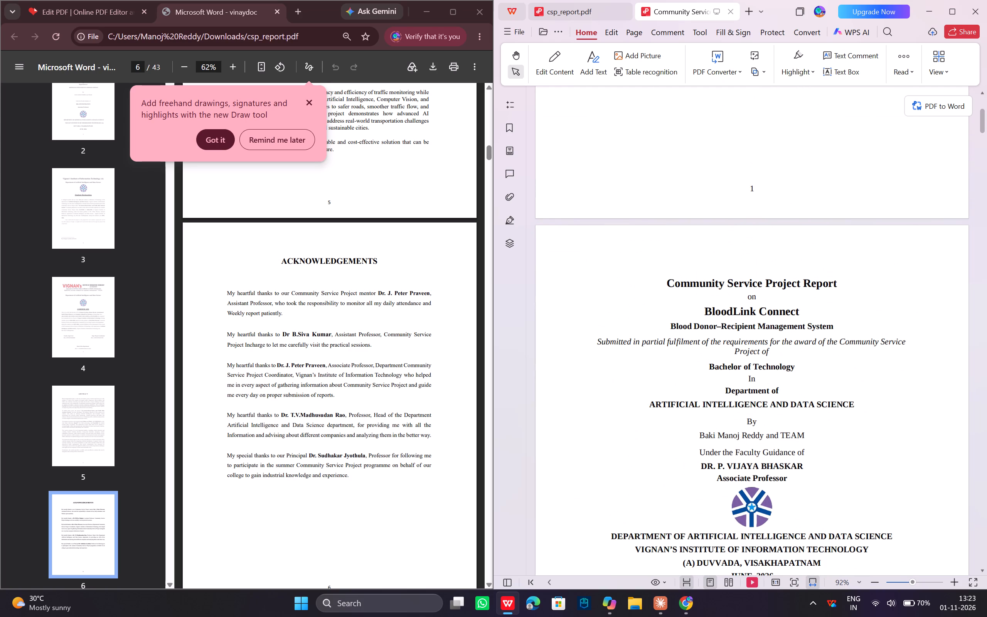
pyautogui.scroll(-2, 731, 485)
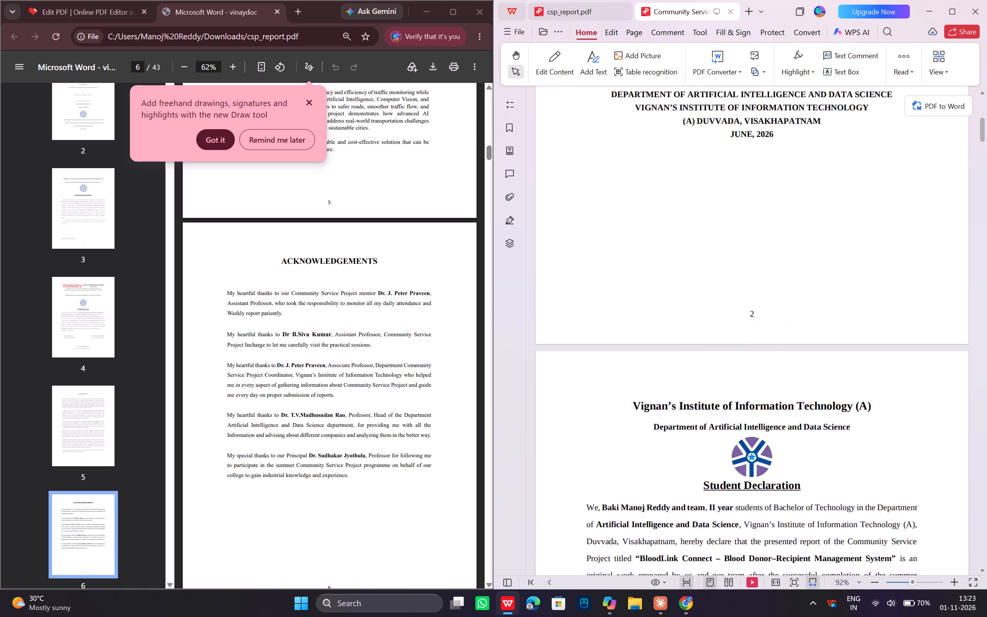
pyautogui.scroll(-4, 731, 485)
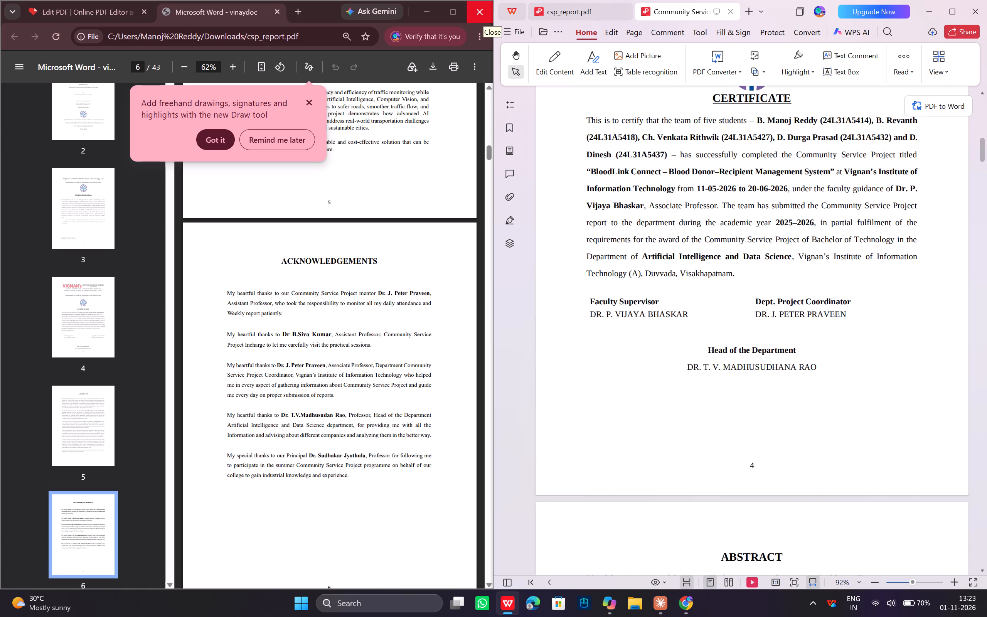
# Minimize the browser window that shows the csp_report PDF.
pyautogui.click(418, 4)
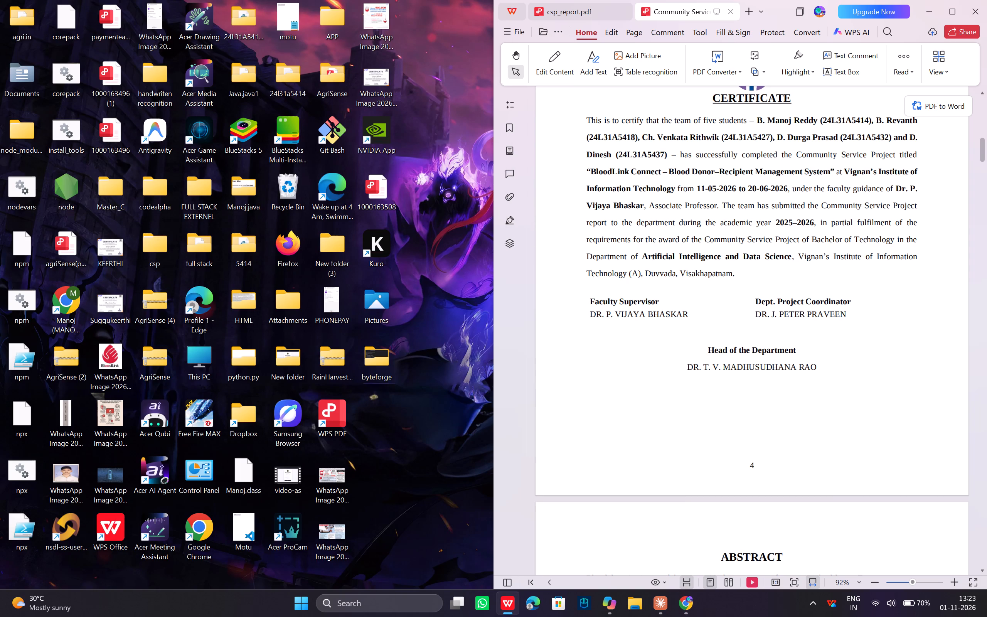
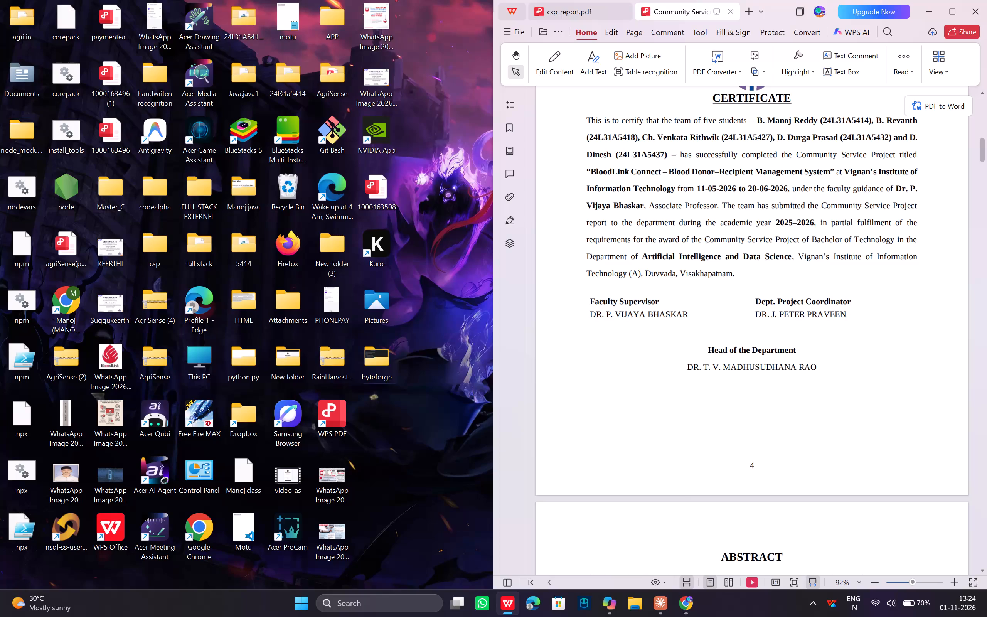
# Review the BloodLink Connect report from the Certificate and Abstract through the Contents and Chapter 2 to the Chapter 4 weekly activity logs.
pyautogui.scroll(-1, 698, 443)
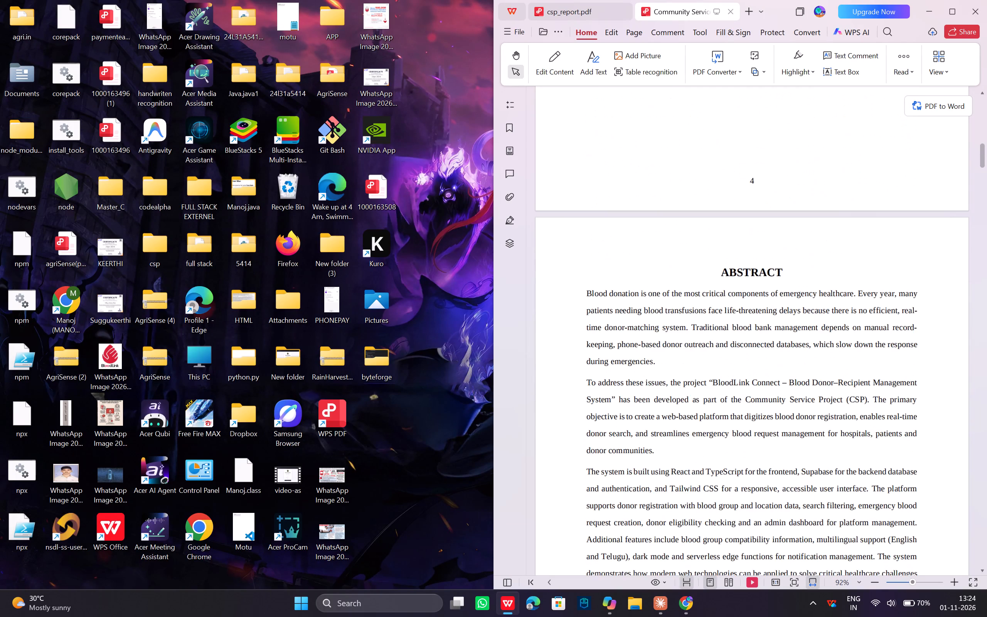
pyautogui.scroll(-1, 698, 443)
pyautogui.scroll(1, 698, 443)
pyautogui.scroll(-3, 698, 443)
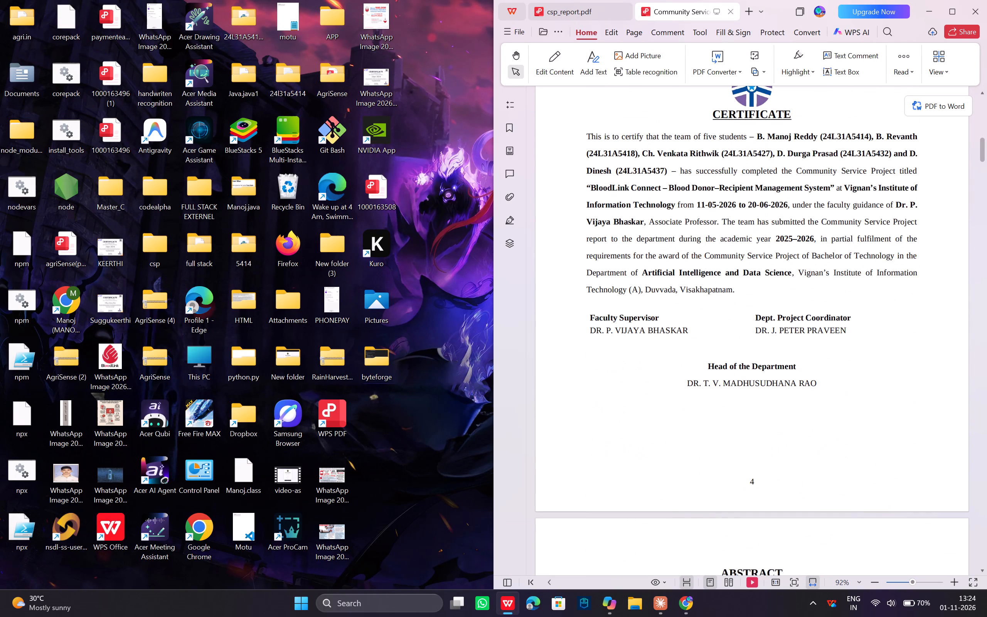
pyautogui.scroll(-5, 698, 443)
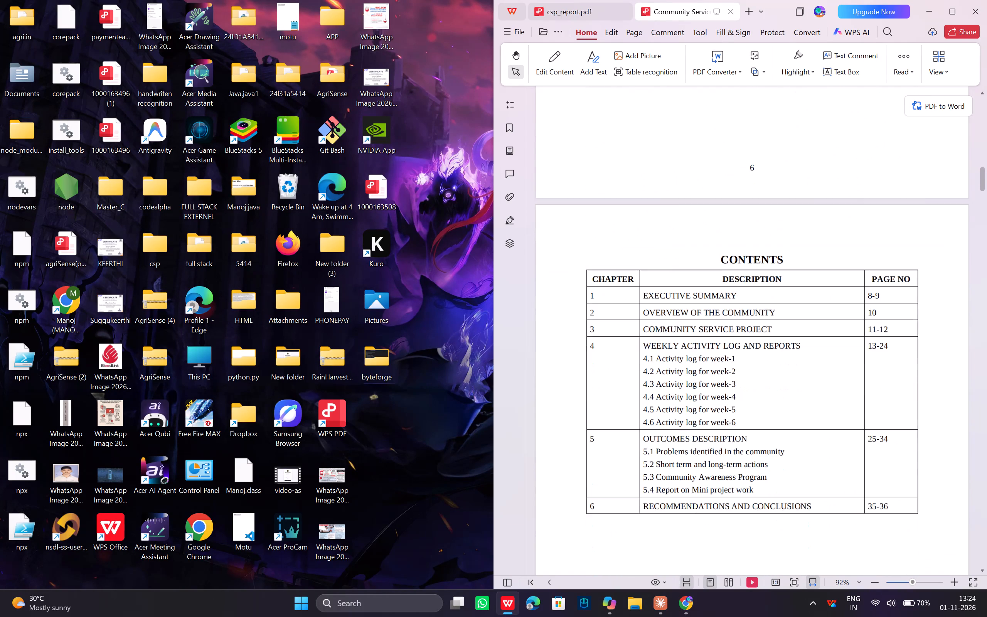
pyautogui.scroll(-6, 698, 443)
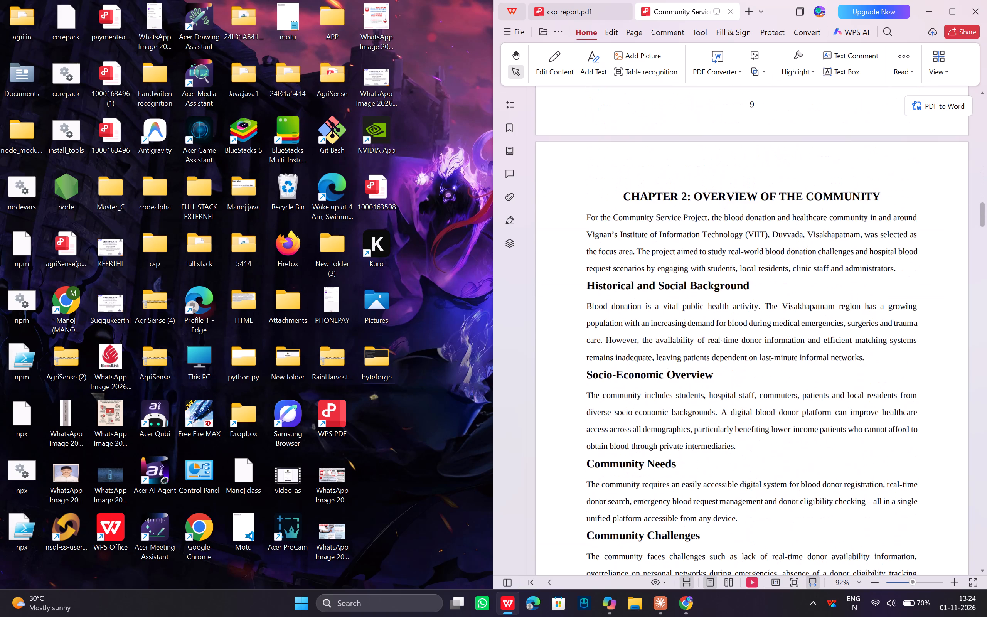
pyautogui.scroll(-6, 698, 443)
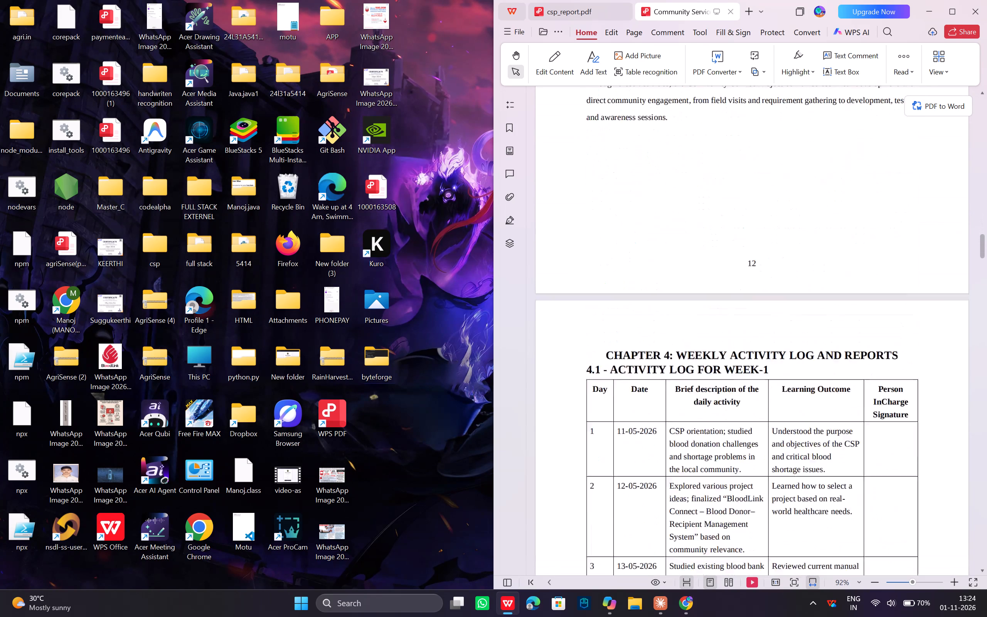
pyautogui.scroll(-6, 698, 443)
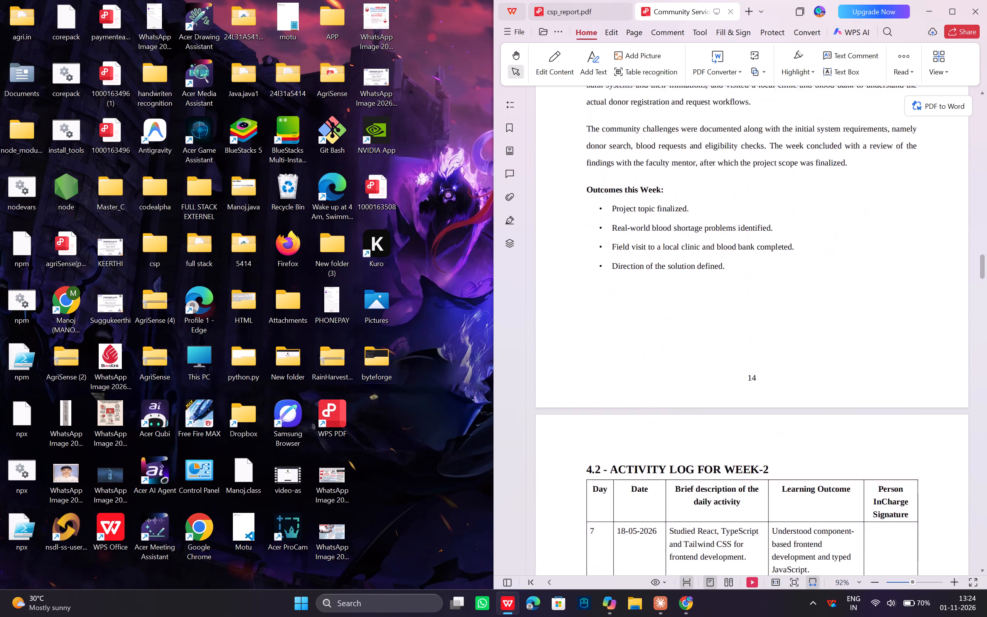
pyautogui.scroll(-10, 698, 443)
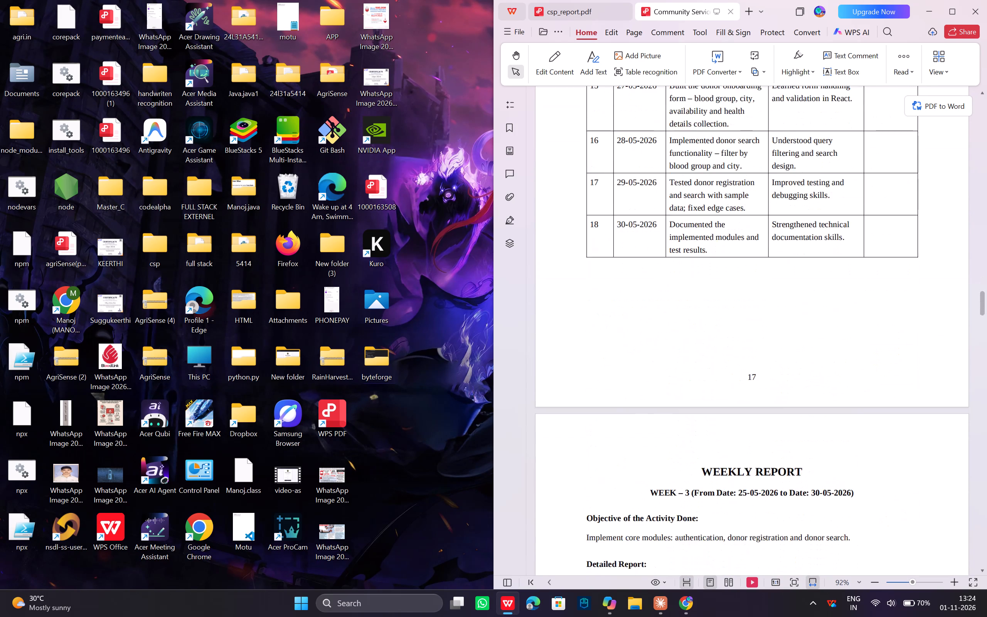
pyautogui.scroll(-10, 698, 443)
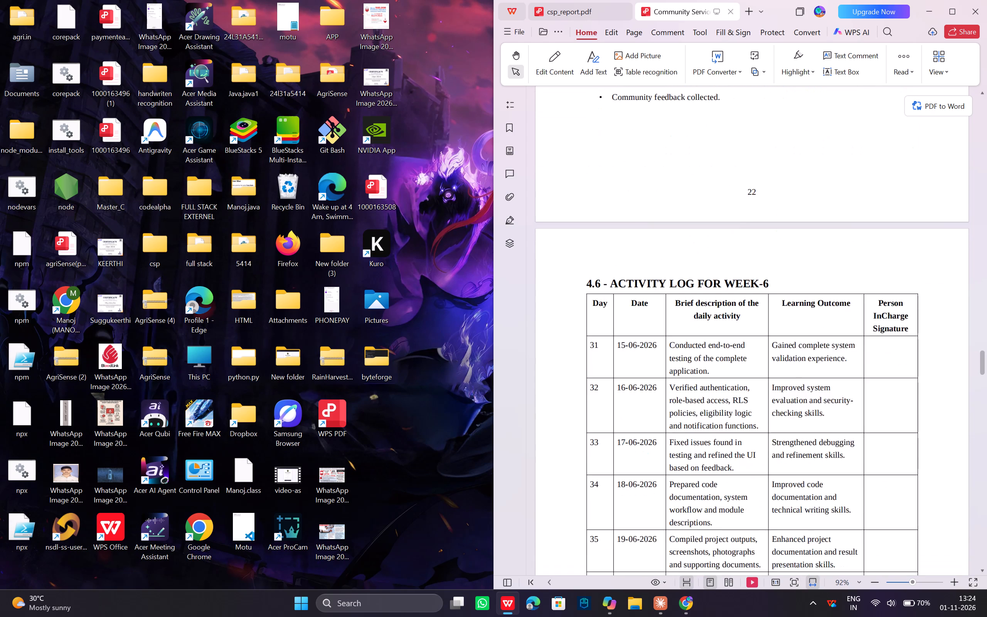
pyautogui.scroll(-13, 698, 443)
# Return to the report's cover page and recheck the front matter from the student details through the title page to the Certificate.
pyautogui.scroll(20, 698, 443)
pyautogui.scroll(18, 698, 443)
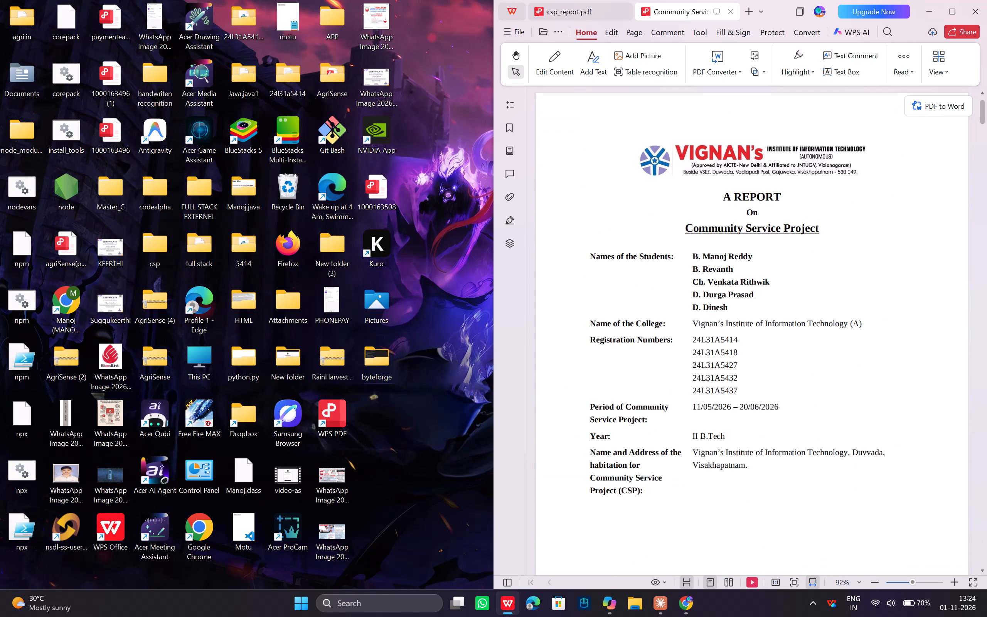
pyautogui.scroll(-5, 737, 359)
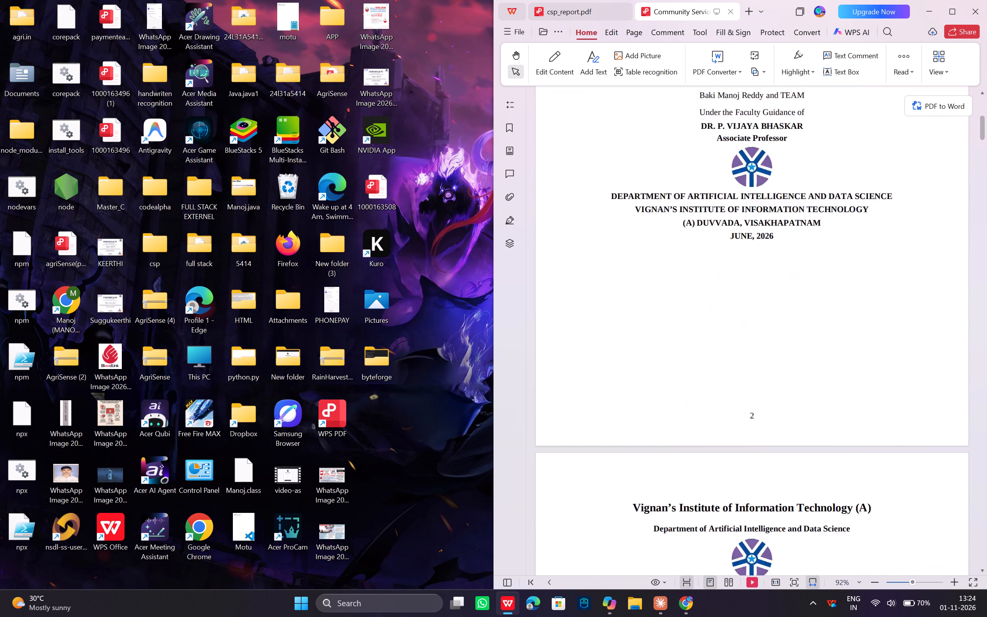
pyautogui.scroll(-3, 737, 359)
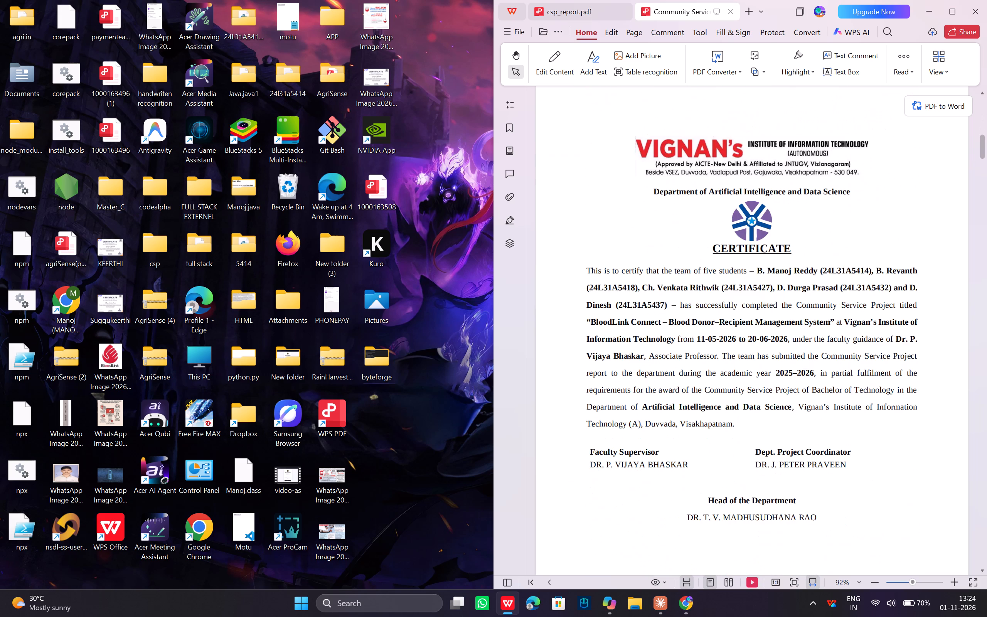
pyautogui.scroll(-1, 737, 359)
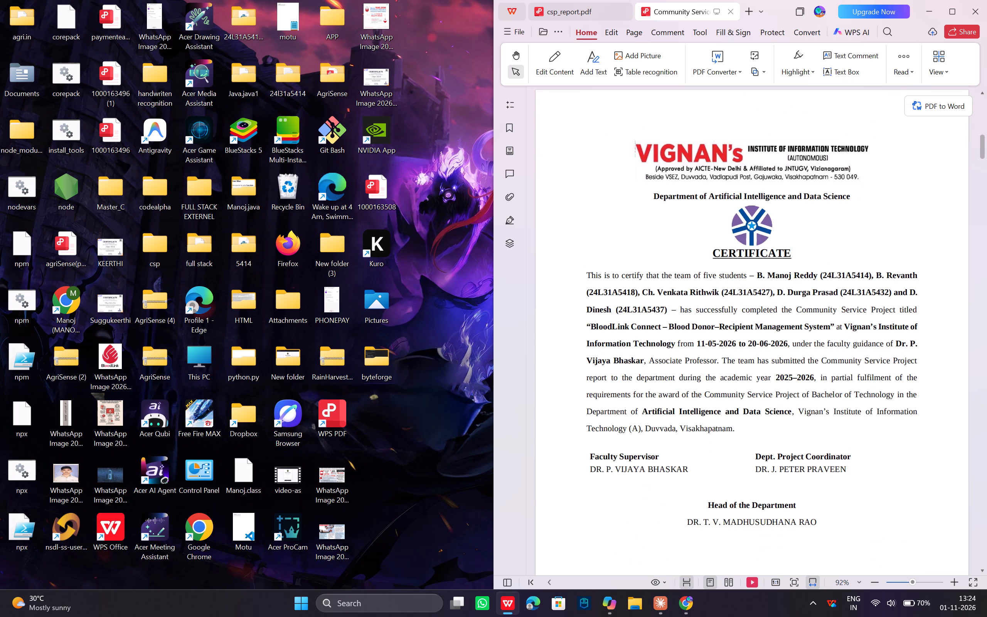
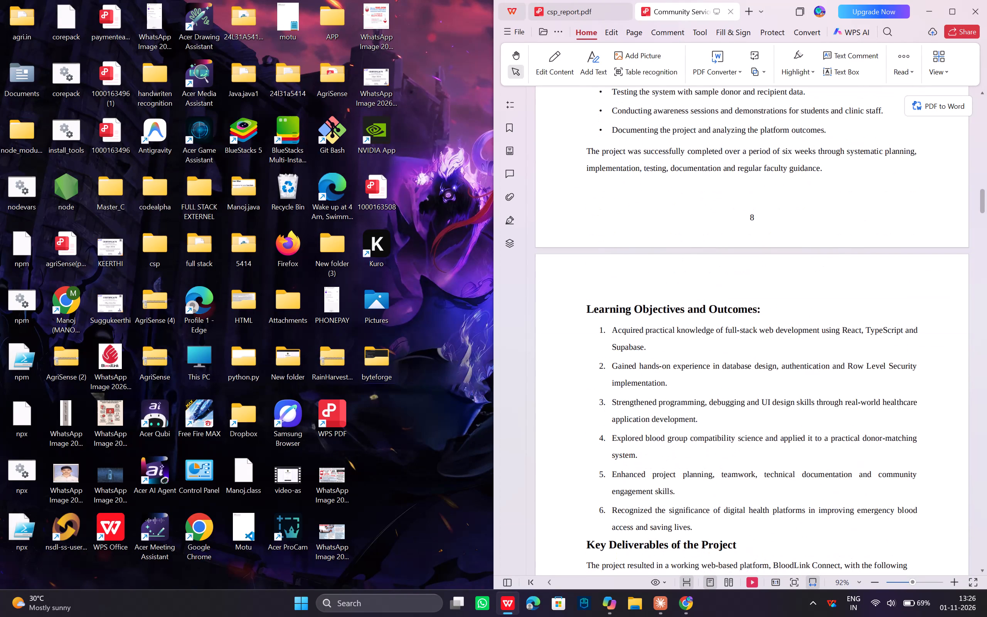
# Skim the BloodLink Connect report from the learning objectives through the weekly reports to the field-visit photos, ending back at the cover page.
pyautogui.scroll(-4, 841, 288)
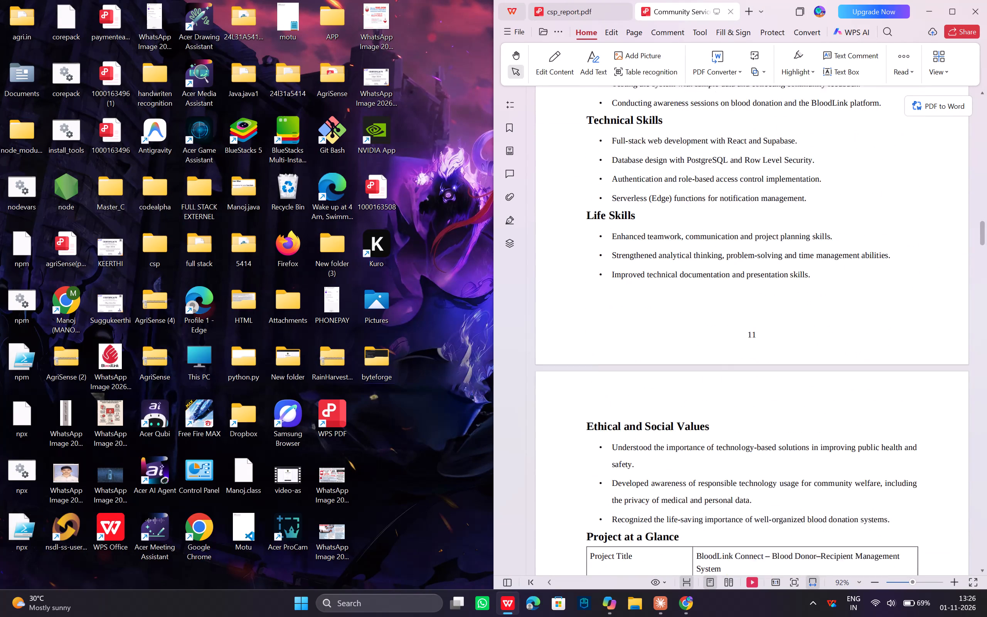
pyautogui.scroll(-6, 841, 288)
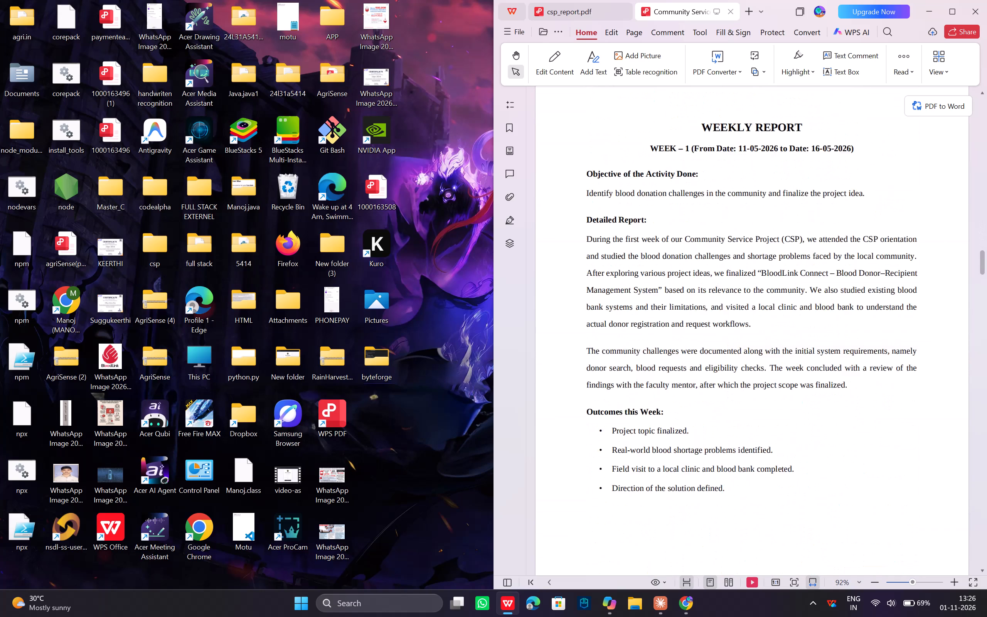
pyautogui.scroll(-10, 841, 288)
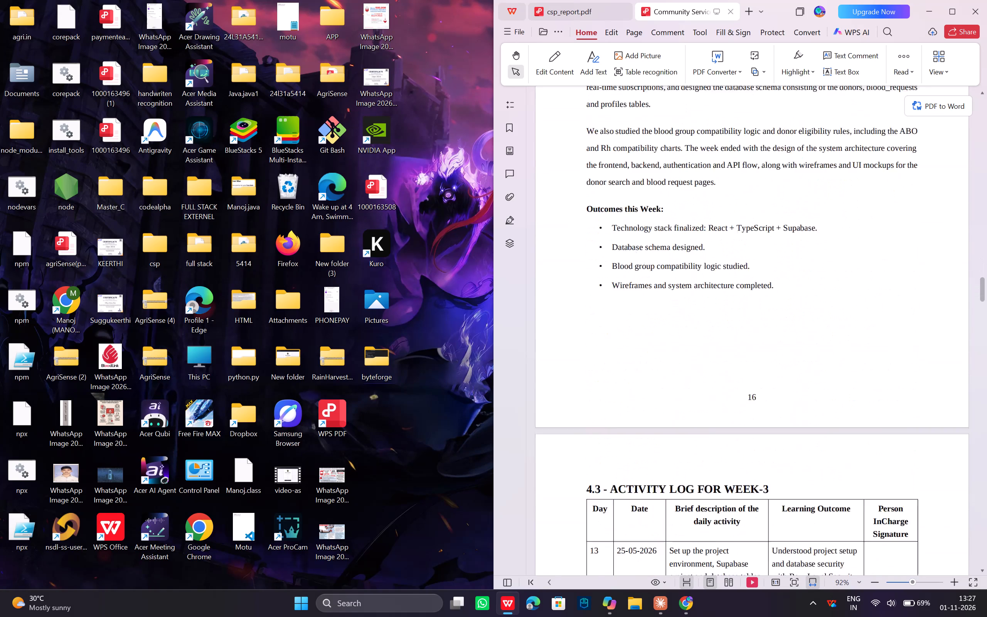
pyautogui.scroll(-9, 841, 288)
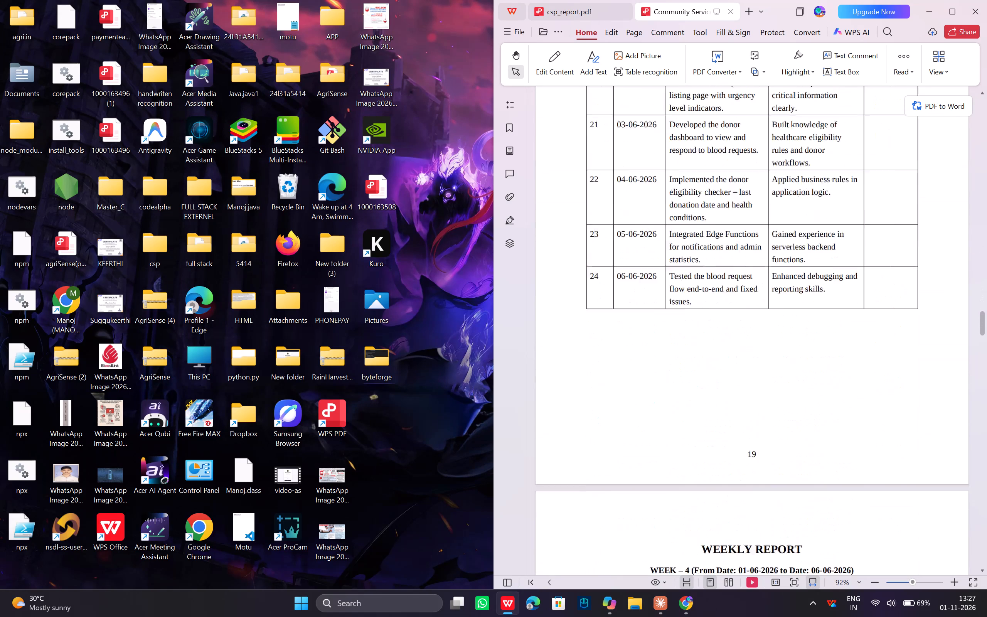
pyautogui.scroll(-16, 841, 288)
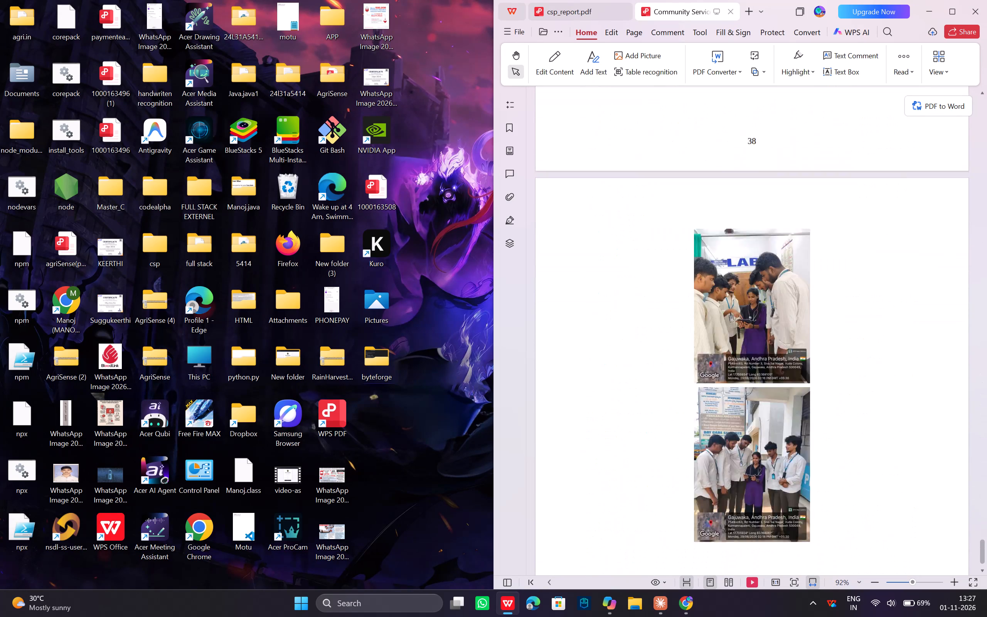
pyautogui.scroll(-7, 841, 288)
pyautogui.scroll(20, 841, 288)
pyautogui.scroll(14, 841, 288)
pyautogui.scroll(13, 841, 288)
pyautogui.scroll(9, 841, 288)
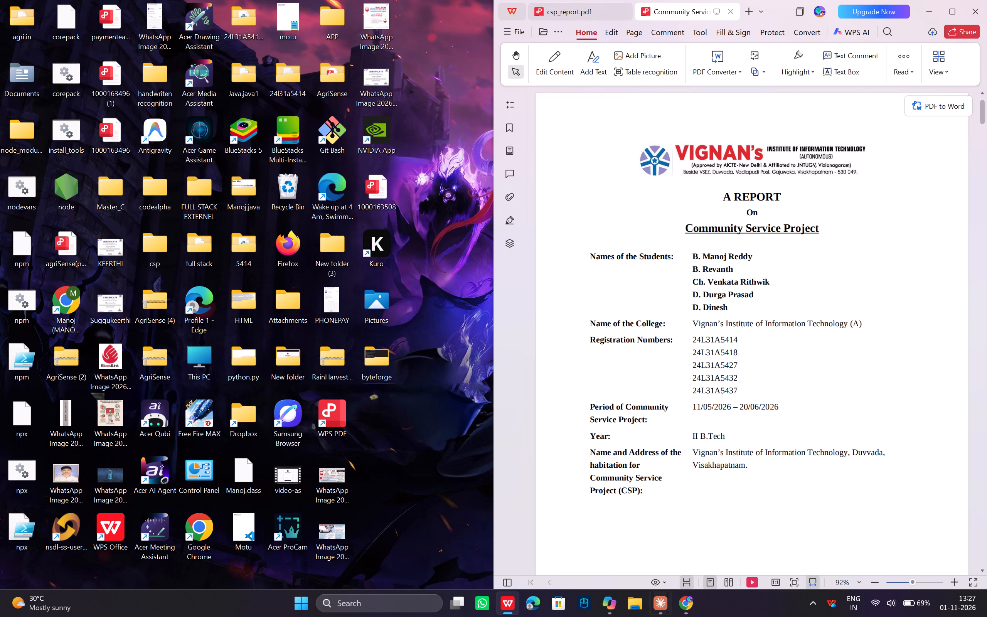
# Switch to Chrome and examine the Acknowledgements page of the reference csp_report PDF beside the BloodLink Connect report.
pyautogui.click(686, 607)
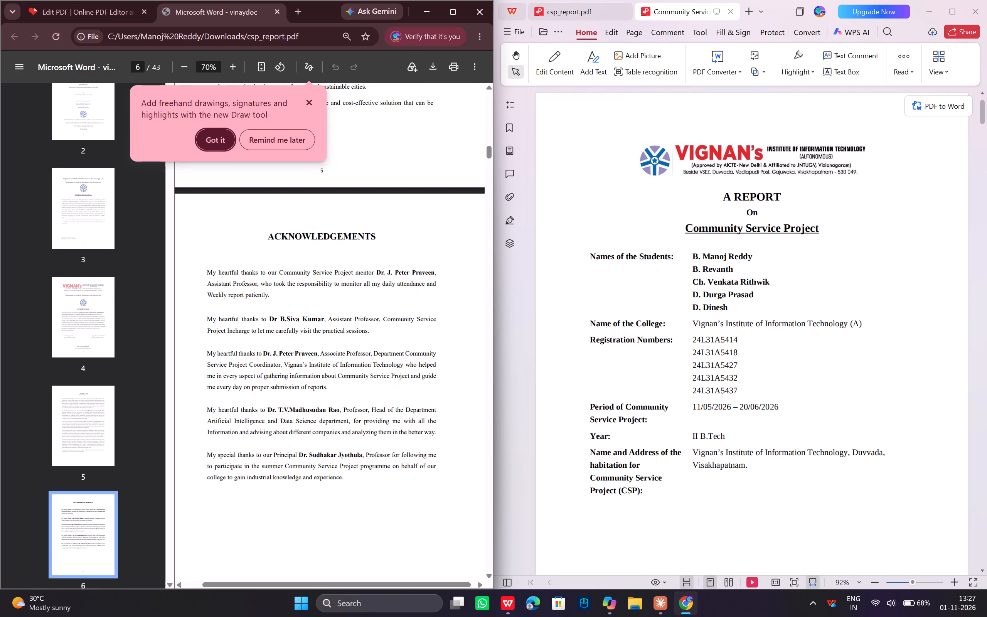
pyautogui.scroll(-2, 395, 459)
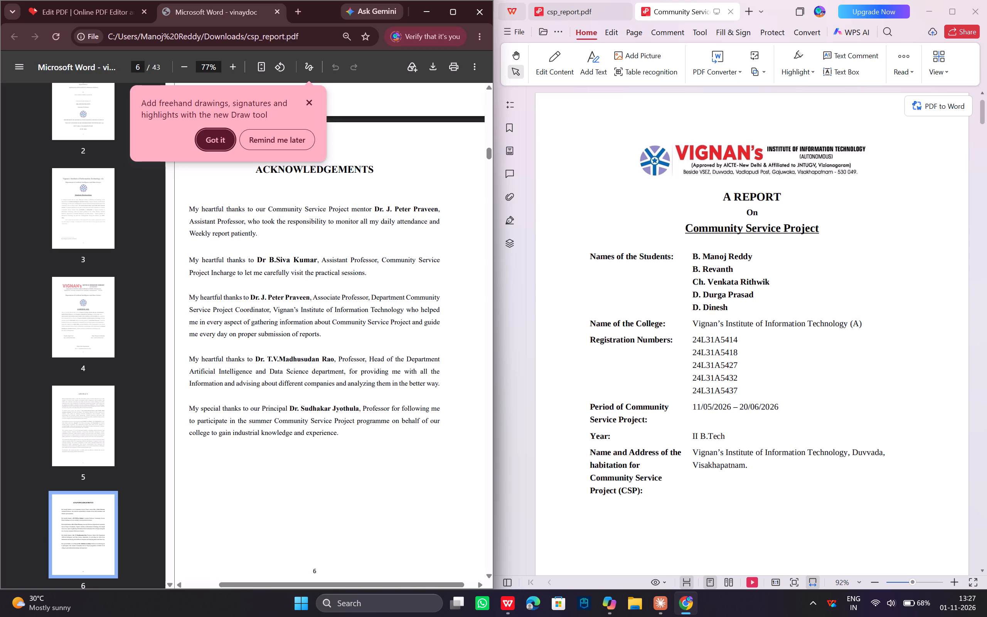
pyautogui.click(310, 297)
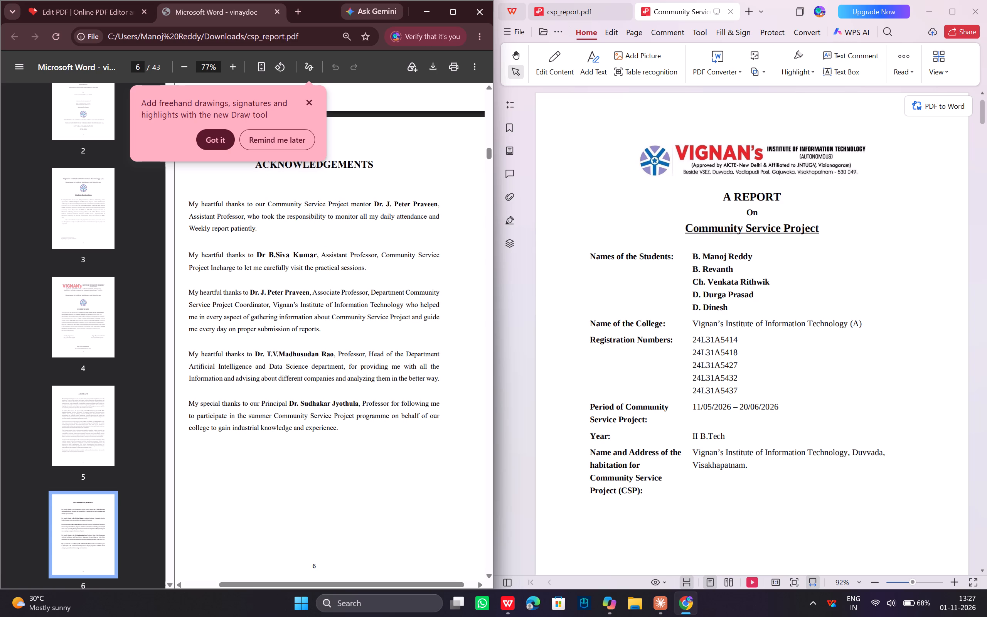
# Review the BloodLink Connect report's cover page, title page and Student Declaration alongside the reference PDF.
pyautogui.scroll(-1, 632, 357)
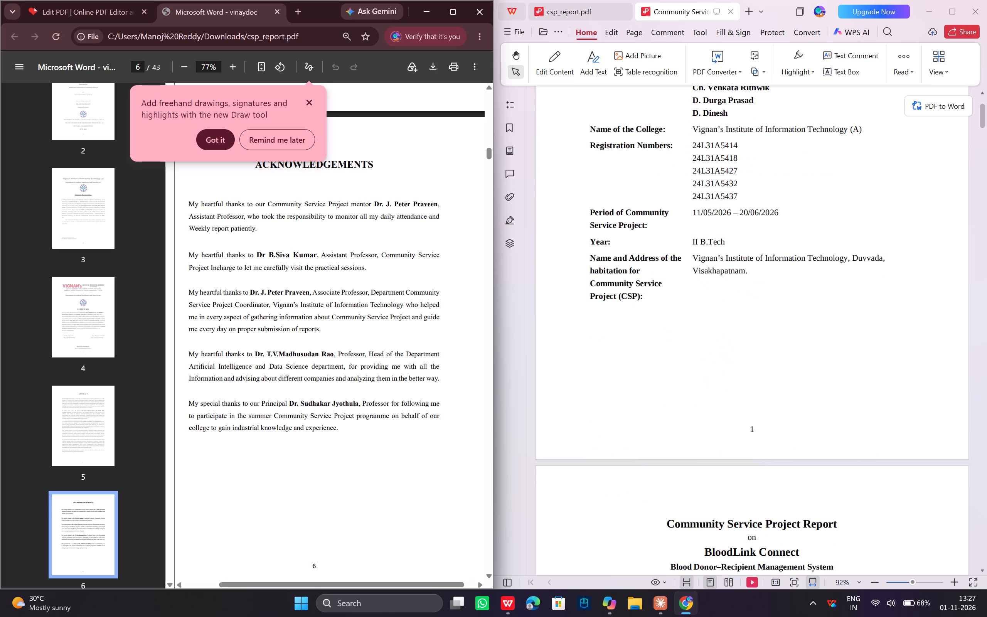
pyautogui.scroll(2, 632, 357)
pyautogui.scroll(-2, 632, 357)
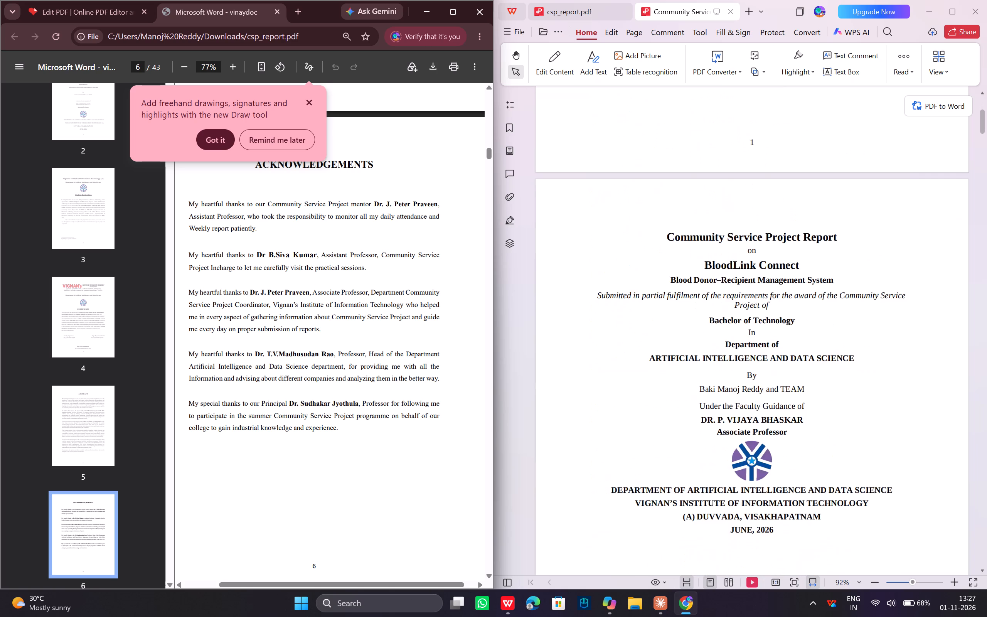
pyautogui.scroll(-1, 632, 357)
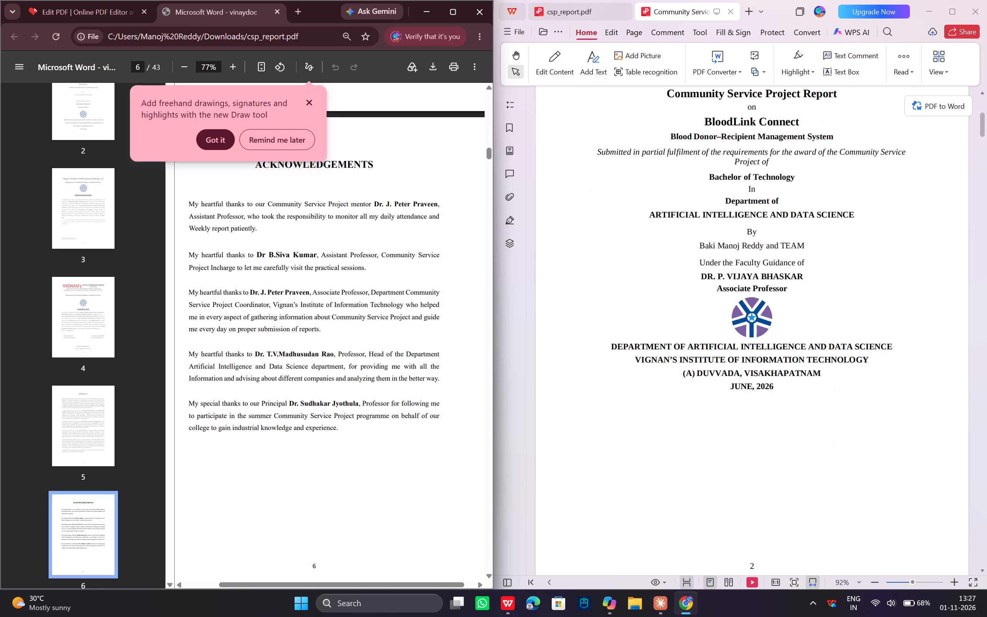
pyautogui.scroll(-1, 748, 295)
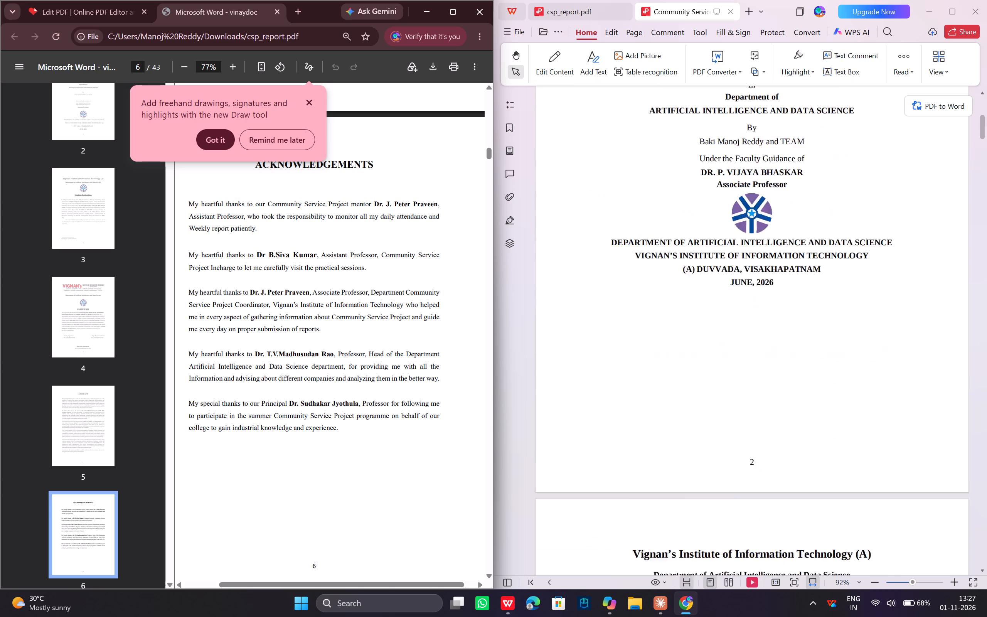
pyautogui.scroll(-2, 748, 295)
pyautogui.scroll(1, 748, 295)
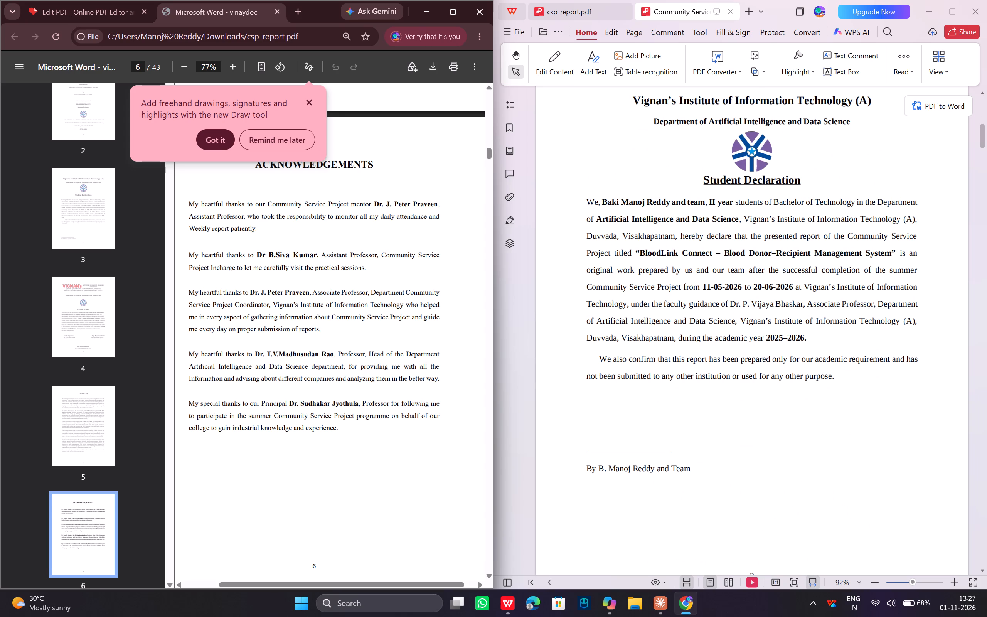
pyautogui.scroll(-3, 745, 251)
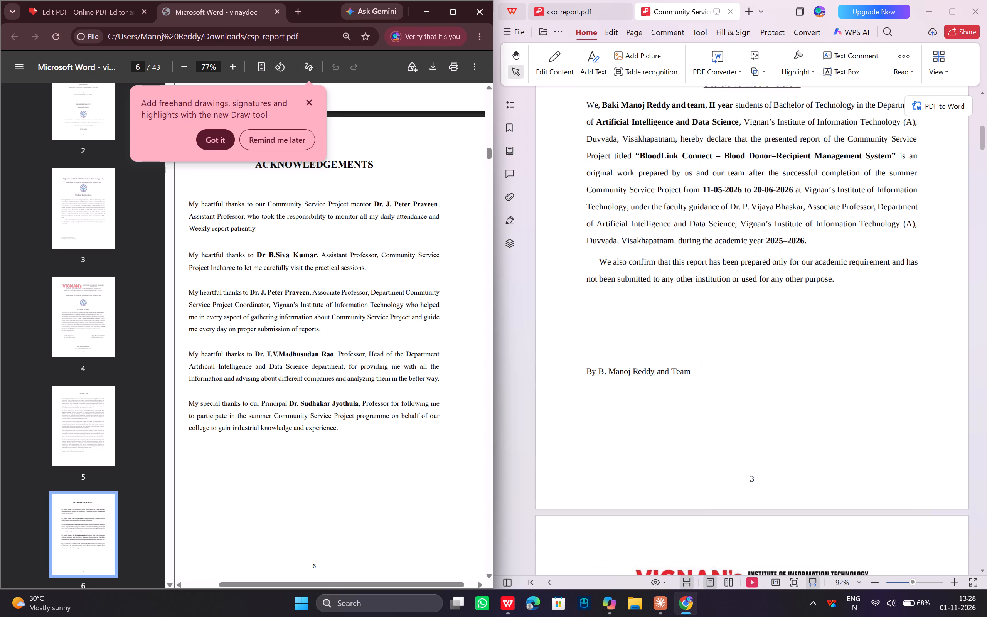
pyautogui.scroll(-4, 745, 251)
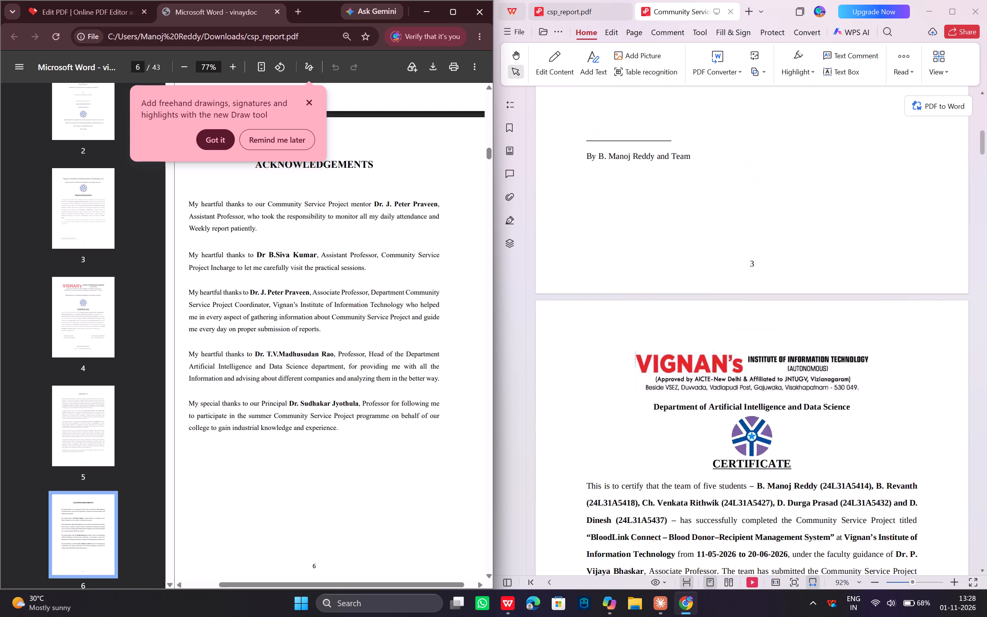
# Read the BloodLink Connect report's Certificate and Abstract, and compare its Acknowledgements with the reference PDF's Acknowledgements page.
pyautogui.scroll(-1, 745, 251)
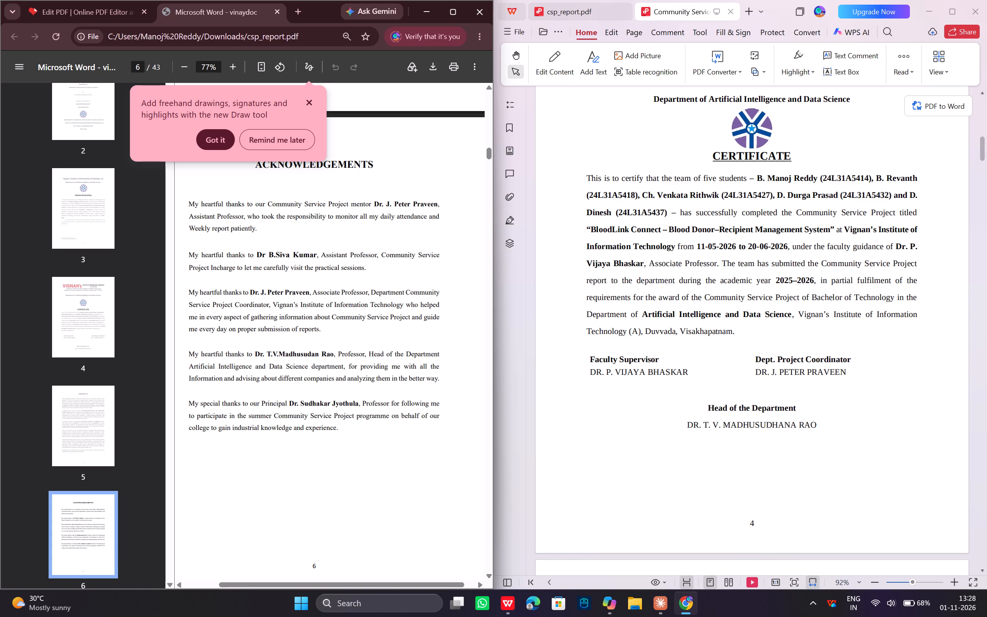
pyautogui.scroll(-1, 714, 270)
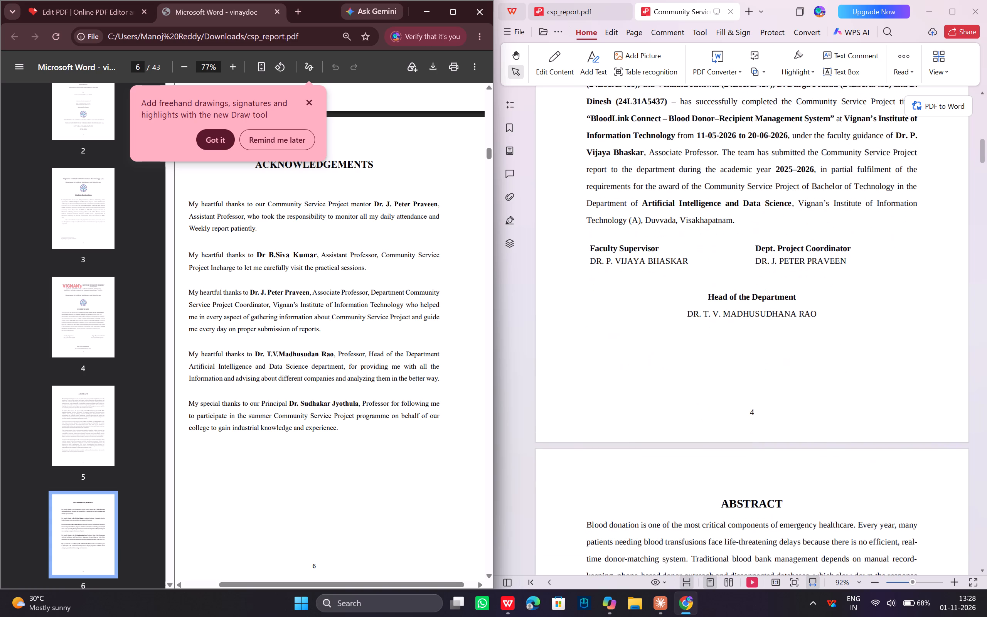
pyautogui.scroll(-2, 714, 270)
pyautogui.scroll(1, 714, 270)
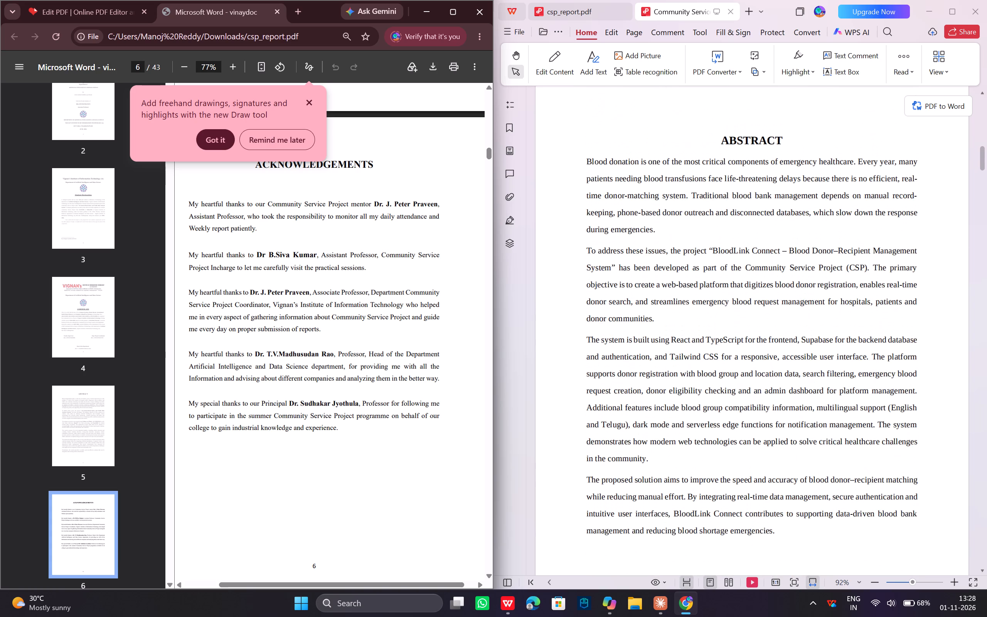
pyautogui.scroll(1, 714, 270)
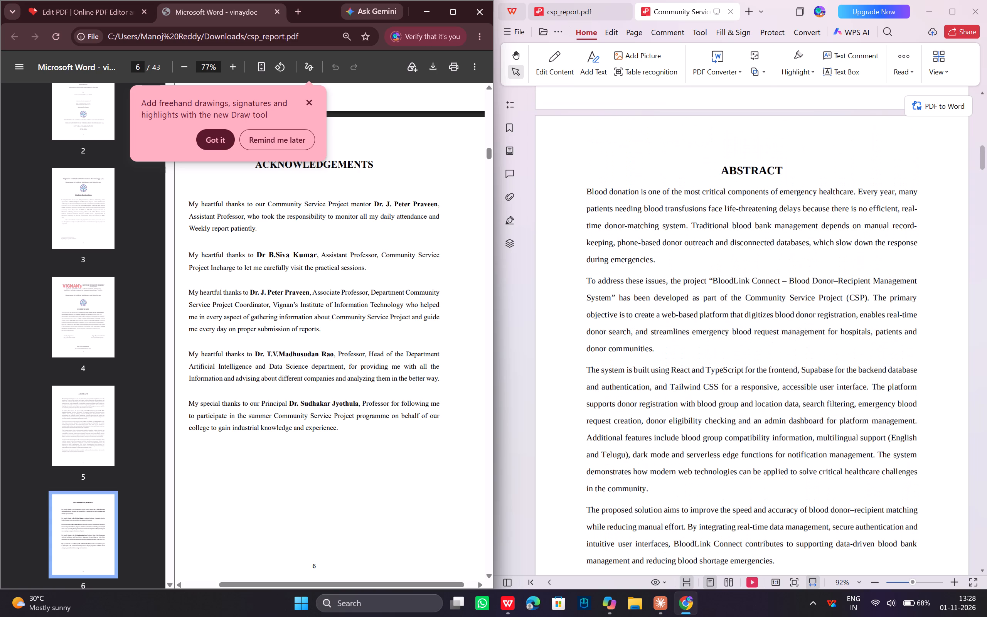
pyautogui.scroll(-1, 714, 270)
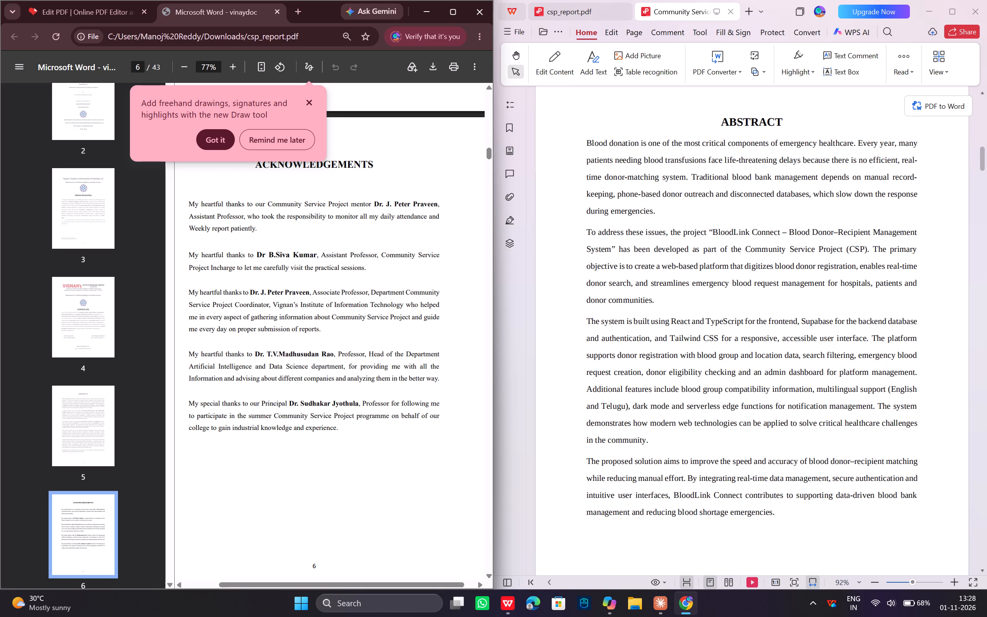
pyautogui.scroll(-1, 741, 252)
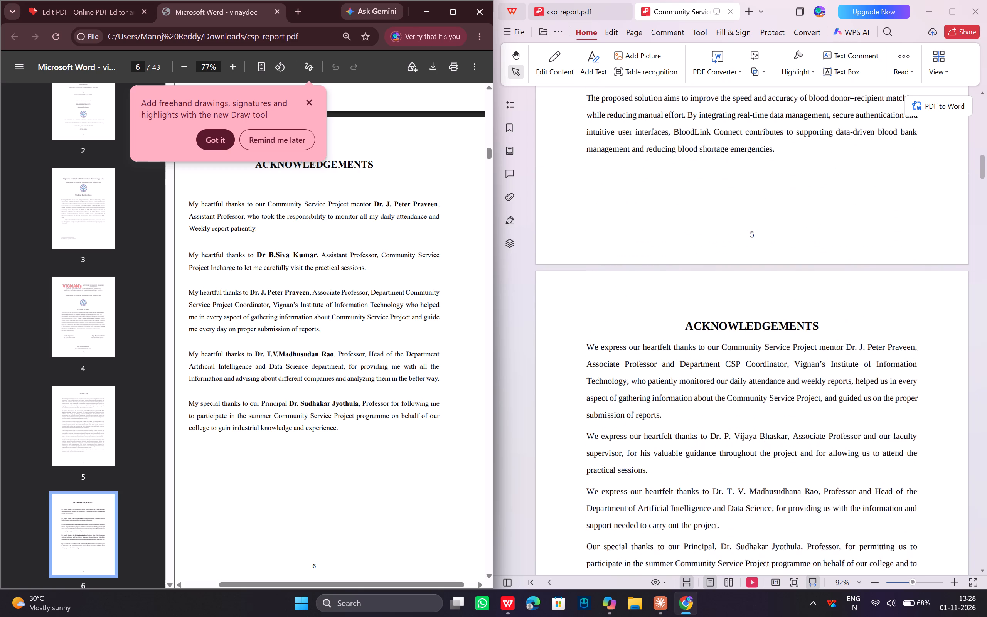
pyautogui.scroll(-1, 741, 252)
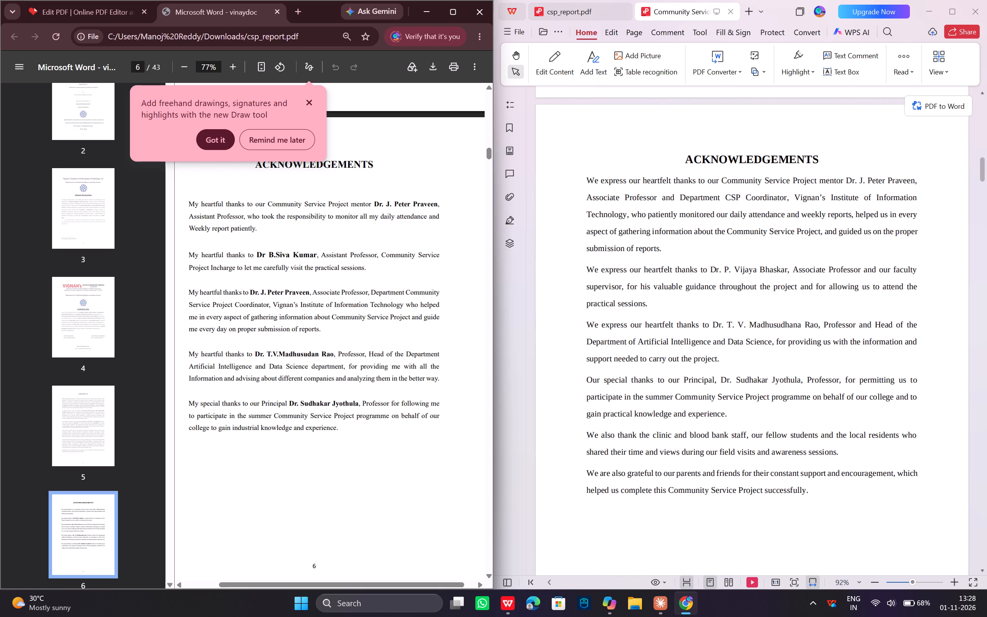
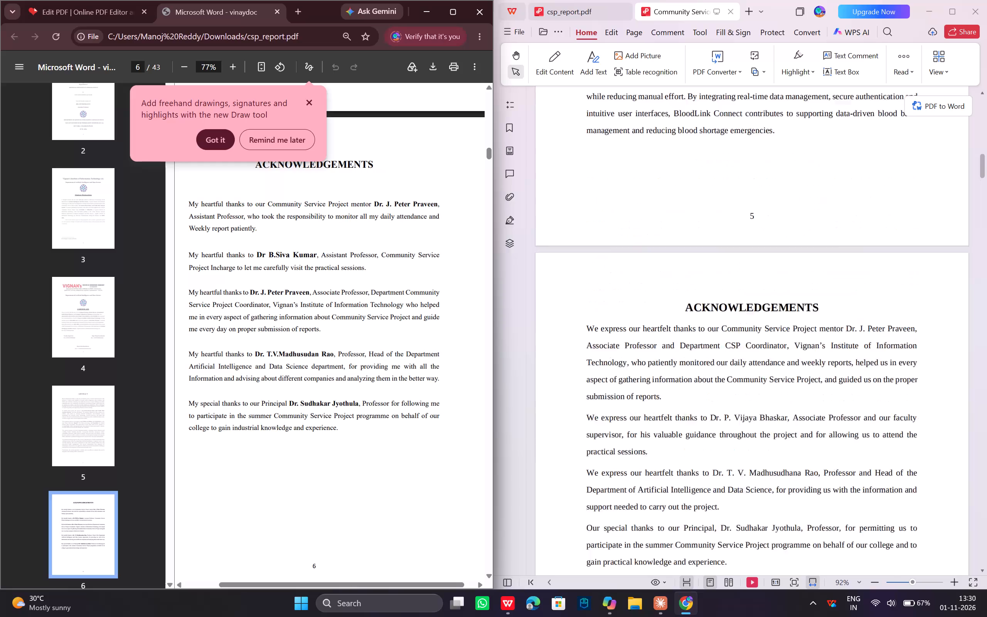
# Read the BloodLink Connect report's Acknowledgements against the reference page, and check its Contents table.
pyautogui.scroll(1, 903, 401)
pyautogui.scroll(-1, 903, 401)
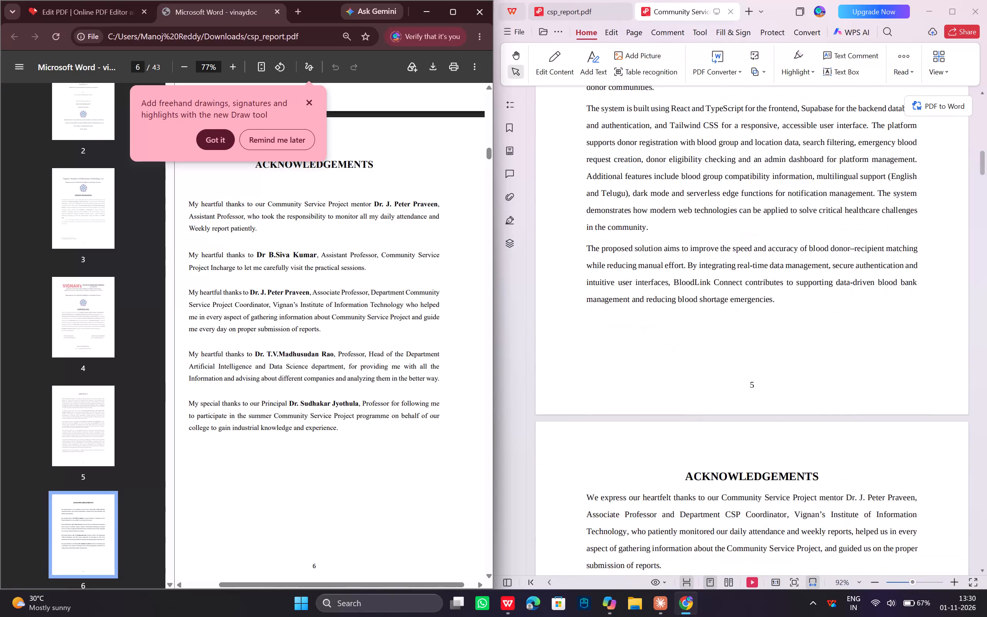
pyautogui.scroll(-2, 903, 401)
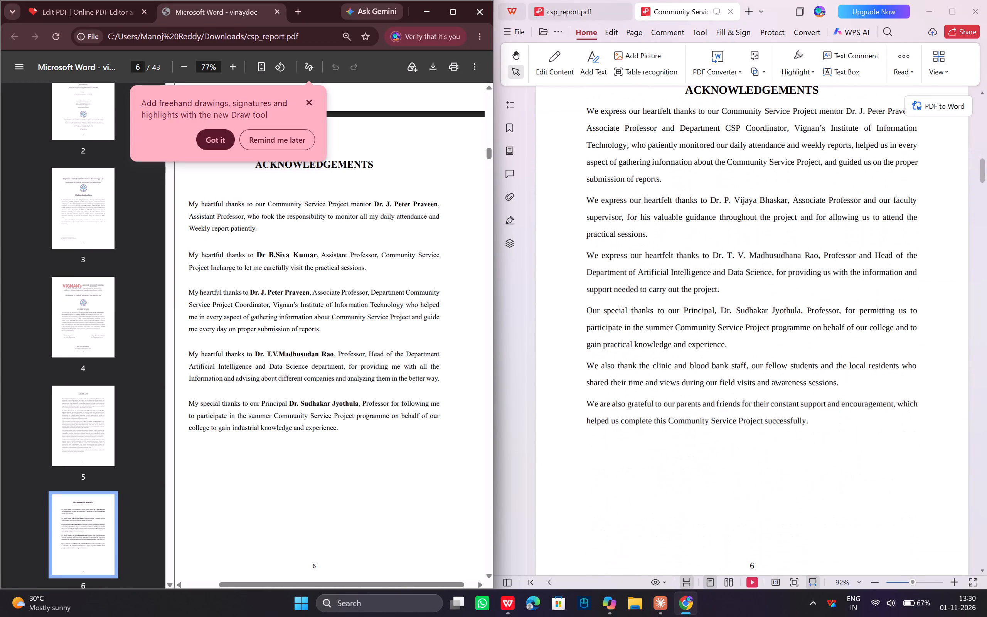
pyautogui.scroll(-1, 903, 401)
pyautogui.scroll(-1, 890, 275)
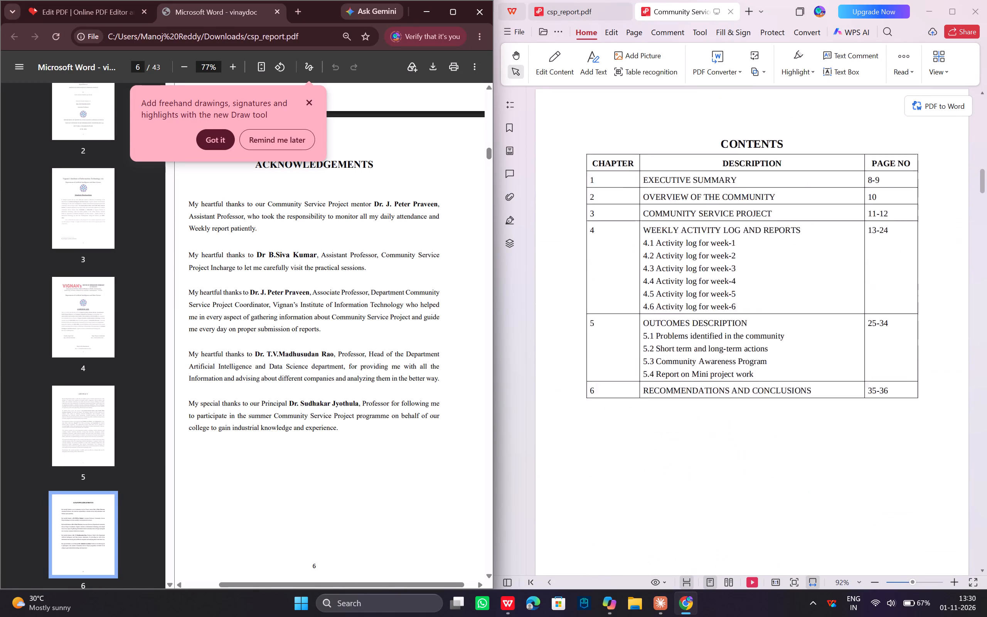
pyautogui.scroll(-1, 890, 275)
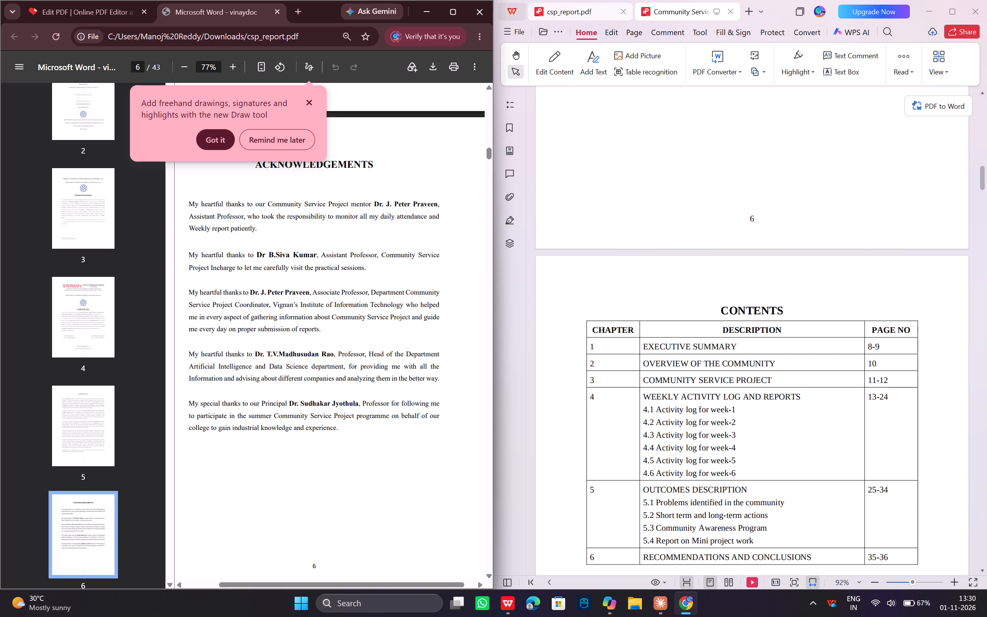
# Minimise the PDF reader, maximise Chrome and close the reference csp_report PDF to return to the iLovePDF editor.
pyautogui.click(973, 5)
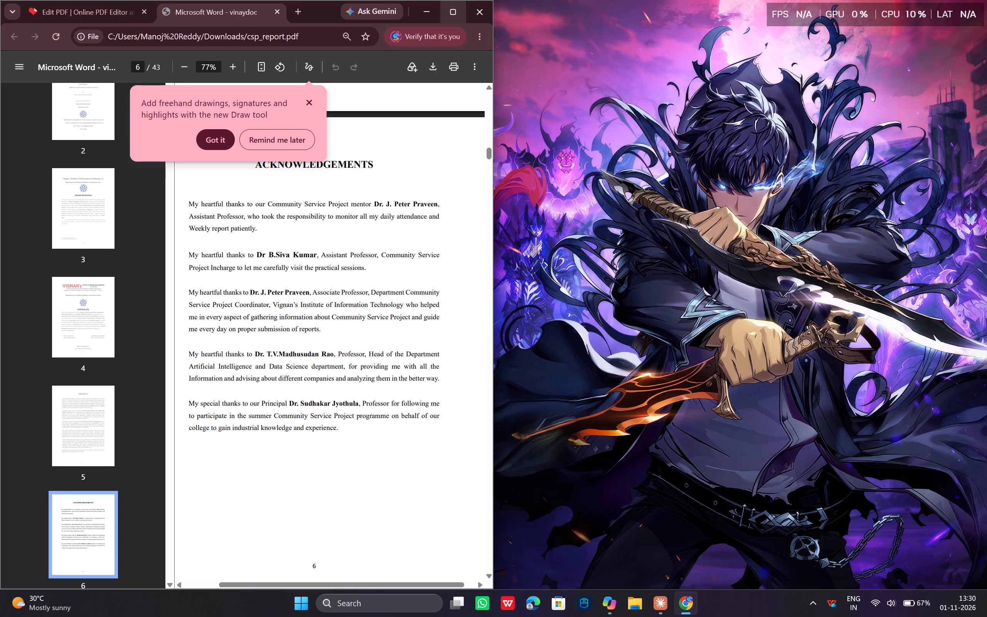
pyautogui.click(453, 19)
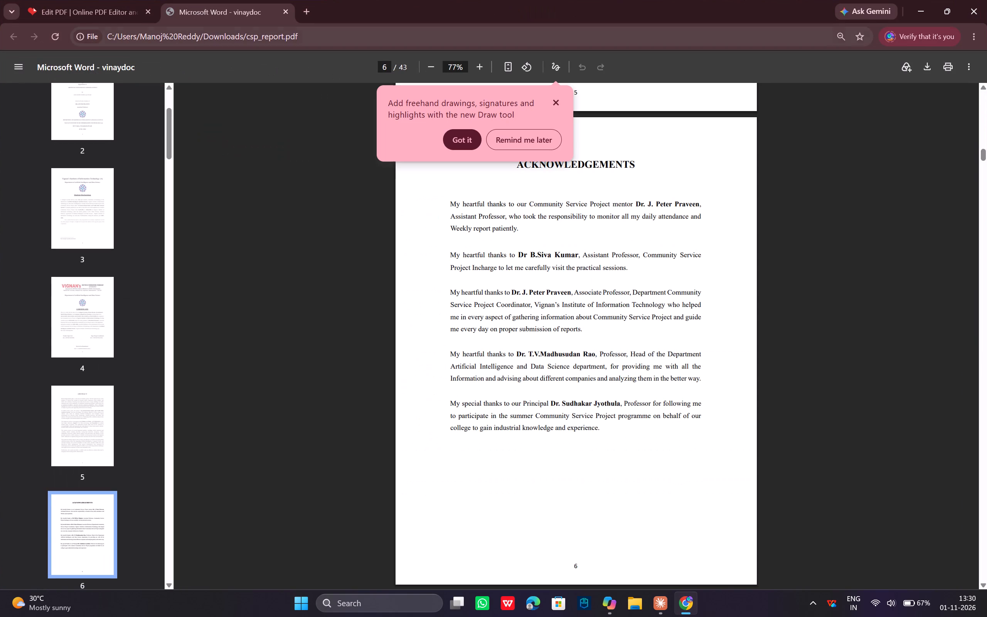
pyautogui.click(285, 11)
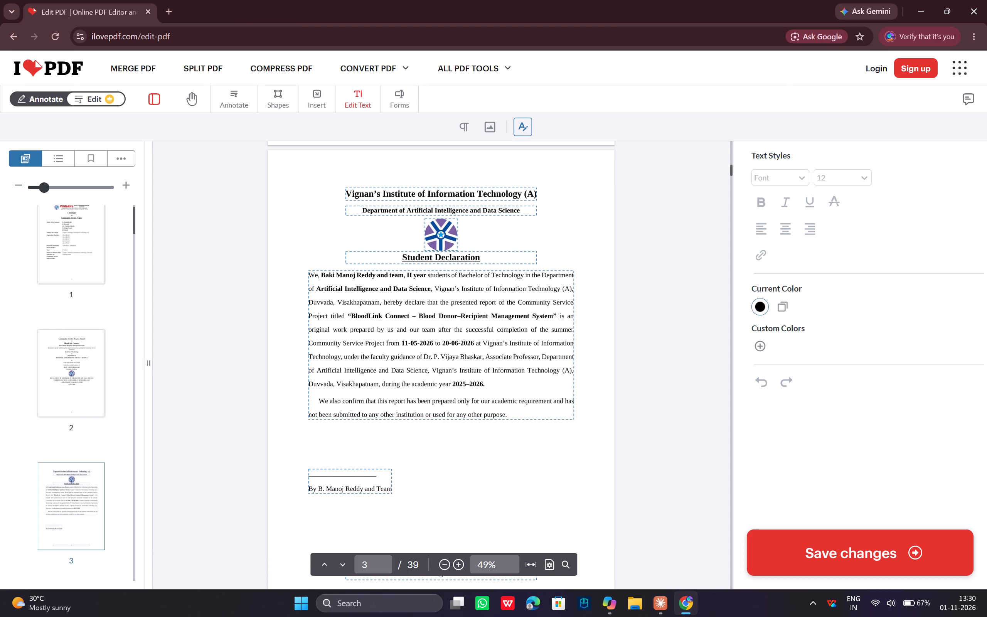
# On the Certificate page, shift the Faculty Supervisor heading and name down by two lines within the certificate text block.
pyautogui.scroll(-3, 432, 287)
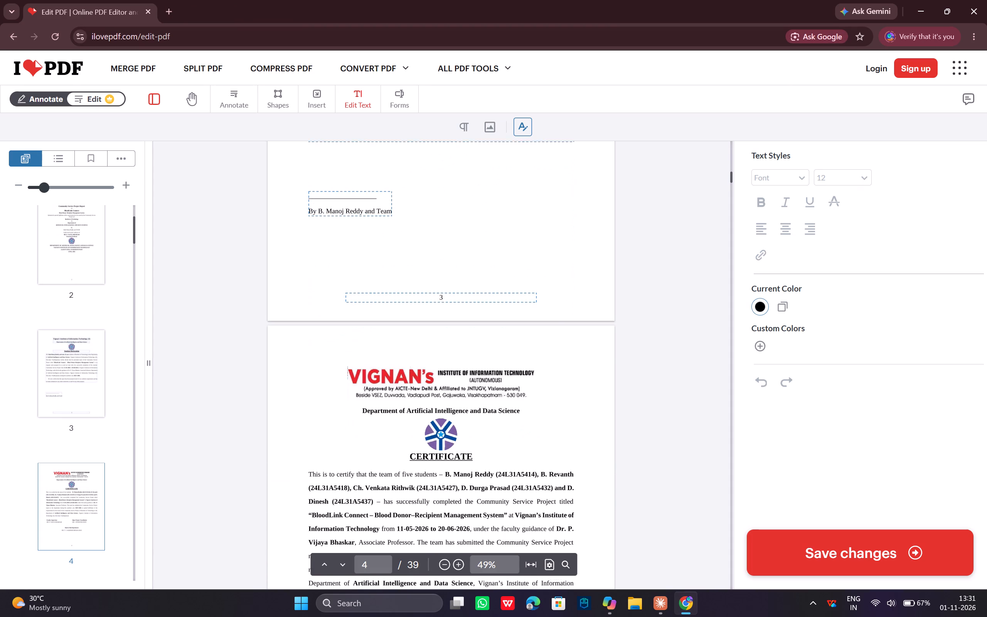
pyautogui.scroll(-4, 432, 287)
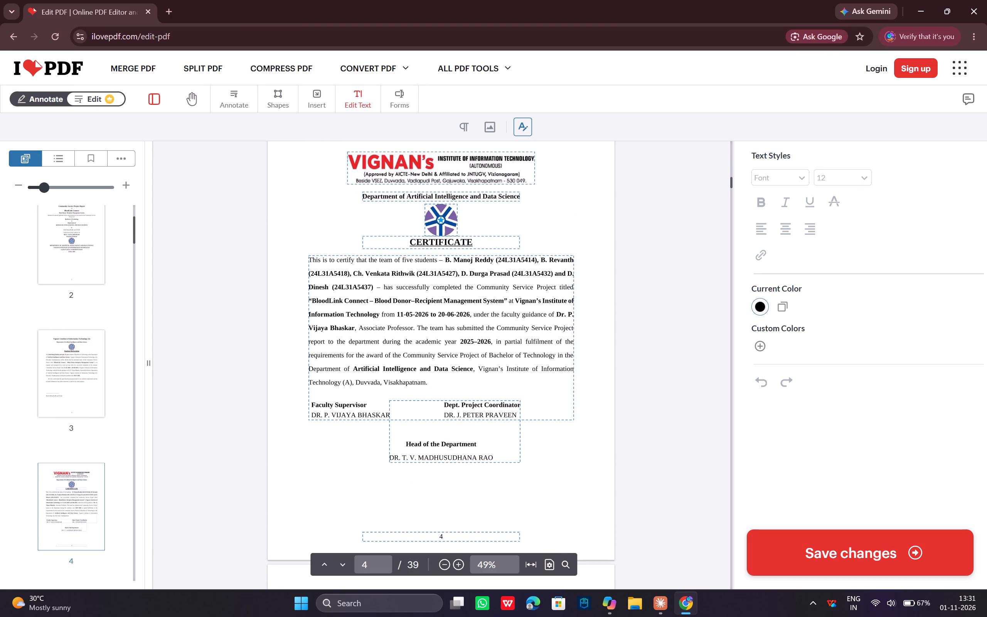
pyautogui.click(313, 405)
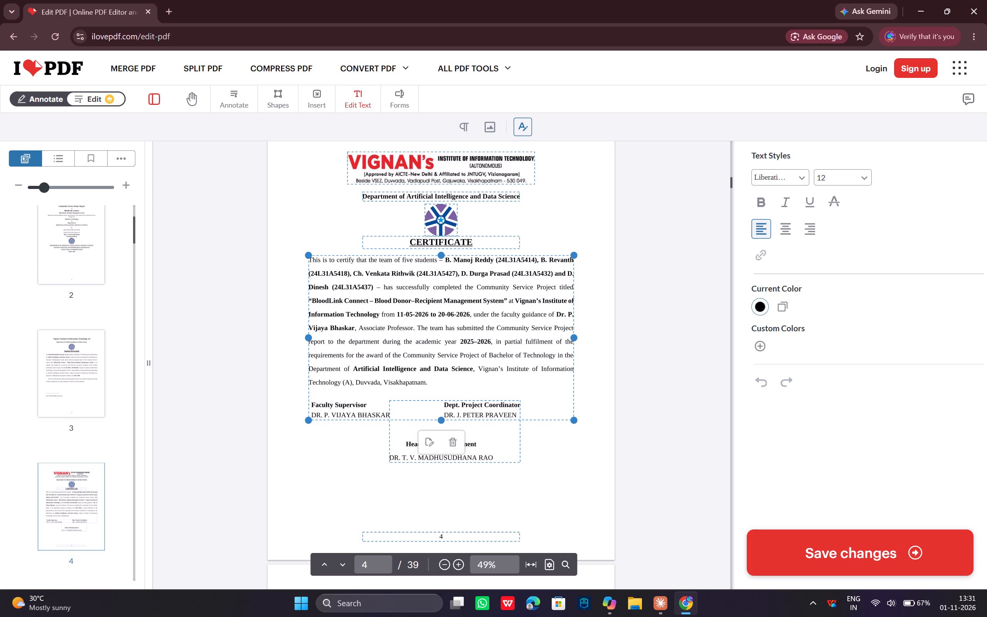
pyautogui.click(315, 402)
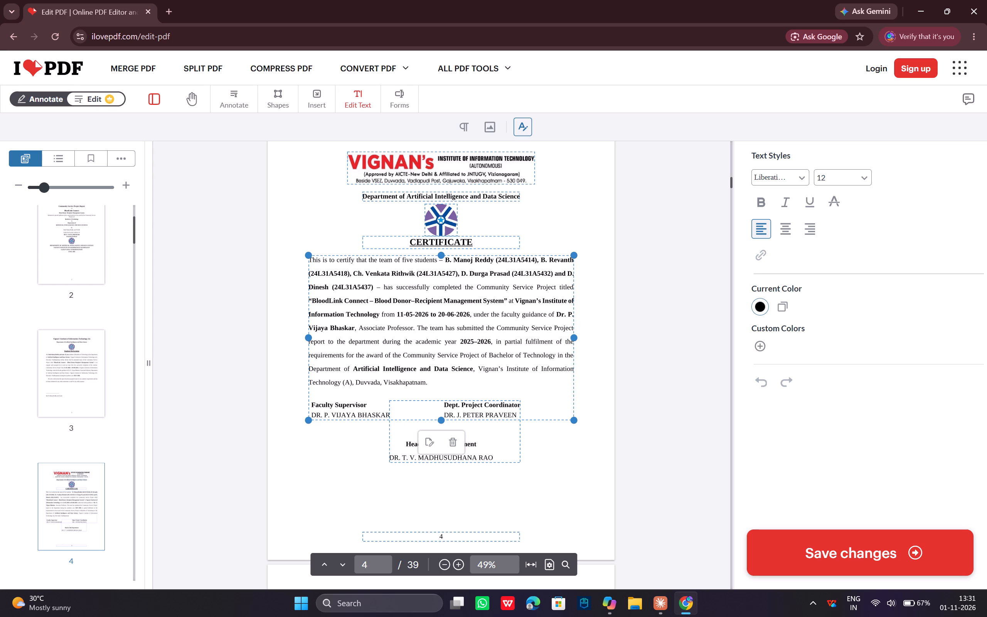
pyautogui.click(312, 402)
pyautogui.doubleClick(327, 397)
pyautogui.click(328, 404)
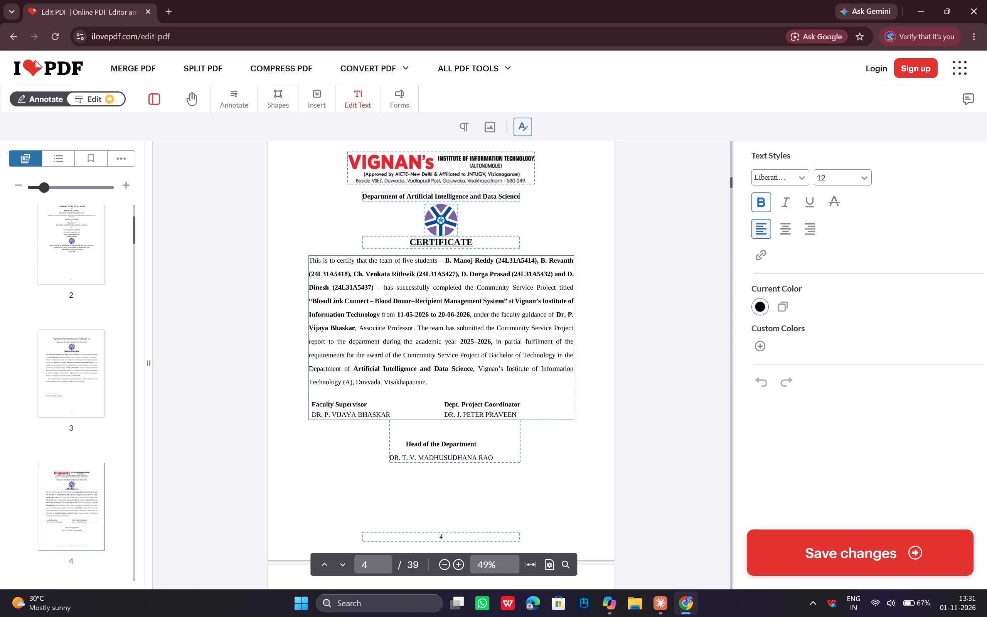
pyautogui.press('Left')
pyautogui.press('Left')
pyautogui.press('Left')
pyautogui.press('Left')
pyautogui.press('Left')
pyautogui.press('Return')
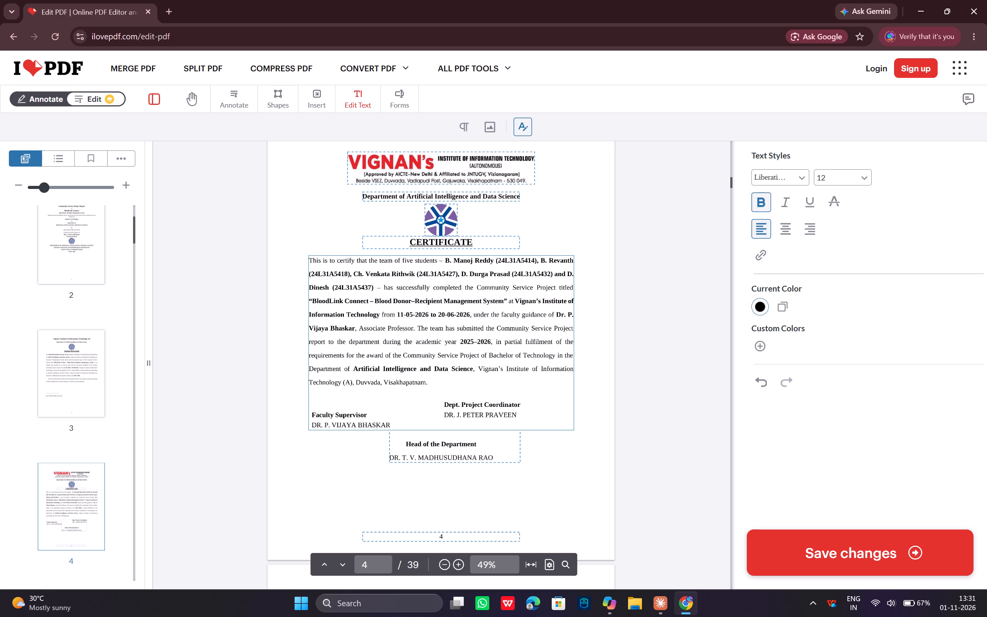
pyautogui.press('Return')
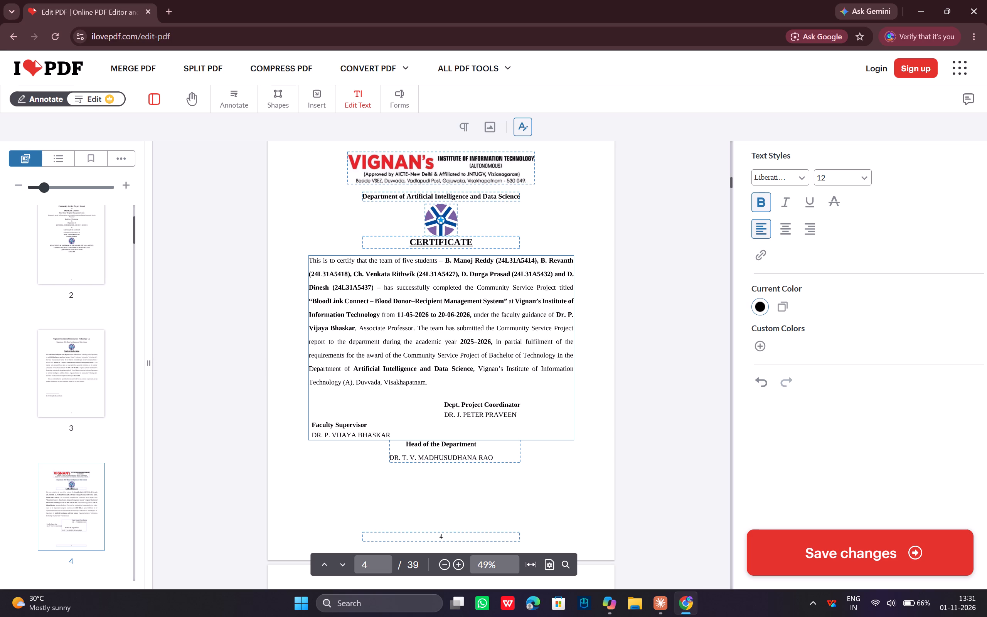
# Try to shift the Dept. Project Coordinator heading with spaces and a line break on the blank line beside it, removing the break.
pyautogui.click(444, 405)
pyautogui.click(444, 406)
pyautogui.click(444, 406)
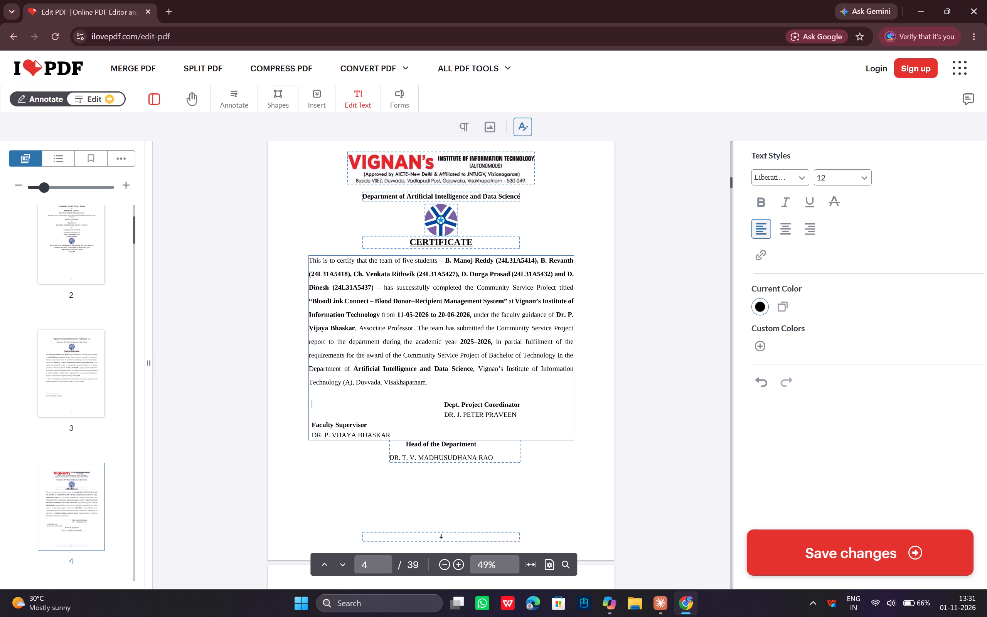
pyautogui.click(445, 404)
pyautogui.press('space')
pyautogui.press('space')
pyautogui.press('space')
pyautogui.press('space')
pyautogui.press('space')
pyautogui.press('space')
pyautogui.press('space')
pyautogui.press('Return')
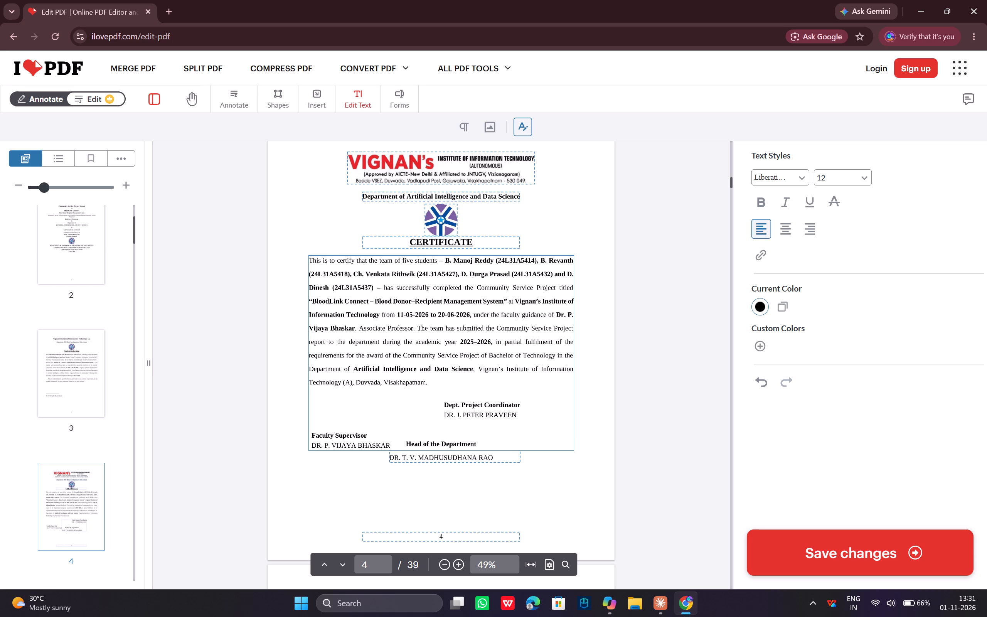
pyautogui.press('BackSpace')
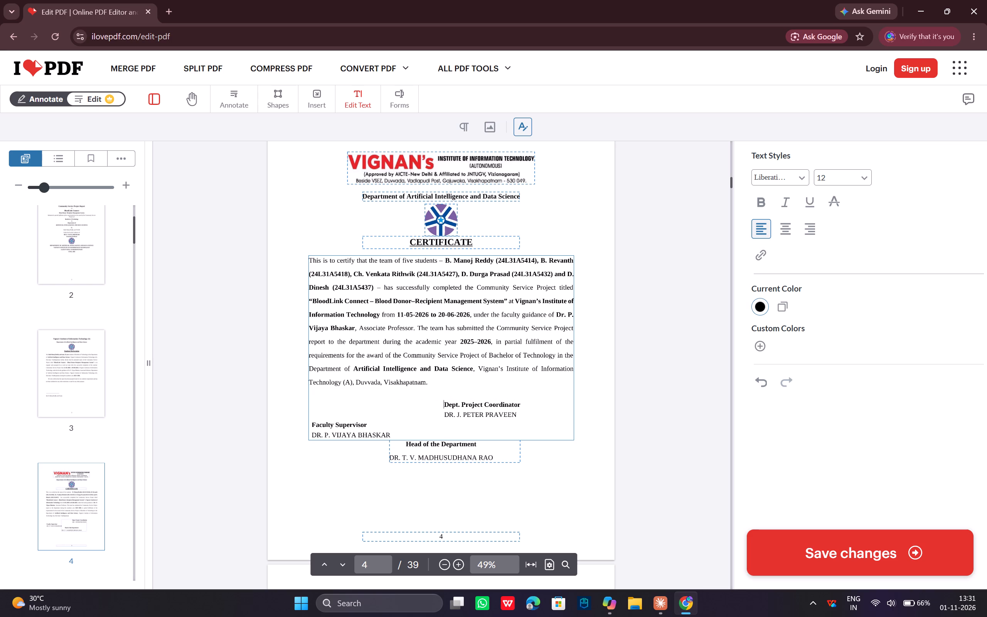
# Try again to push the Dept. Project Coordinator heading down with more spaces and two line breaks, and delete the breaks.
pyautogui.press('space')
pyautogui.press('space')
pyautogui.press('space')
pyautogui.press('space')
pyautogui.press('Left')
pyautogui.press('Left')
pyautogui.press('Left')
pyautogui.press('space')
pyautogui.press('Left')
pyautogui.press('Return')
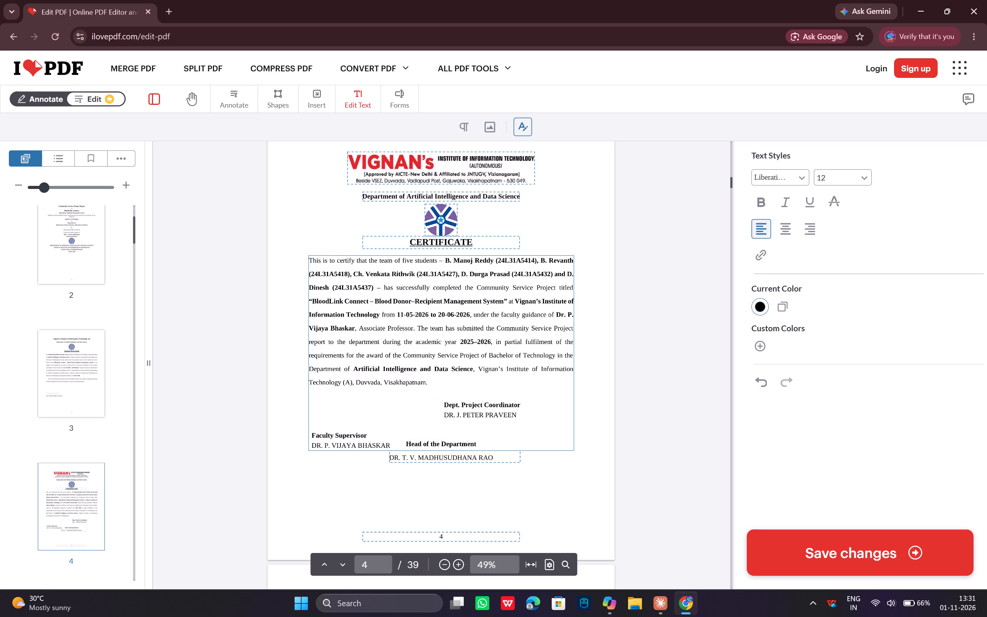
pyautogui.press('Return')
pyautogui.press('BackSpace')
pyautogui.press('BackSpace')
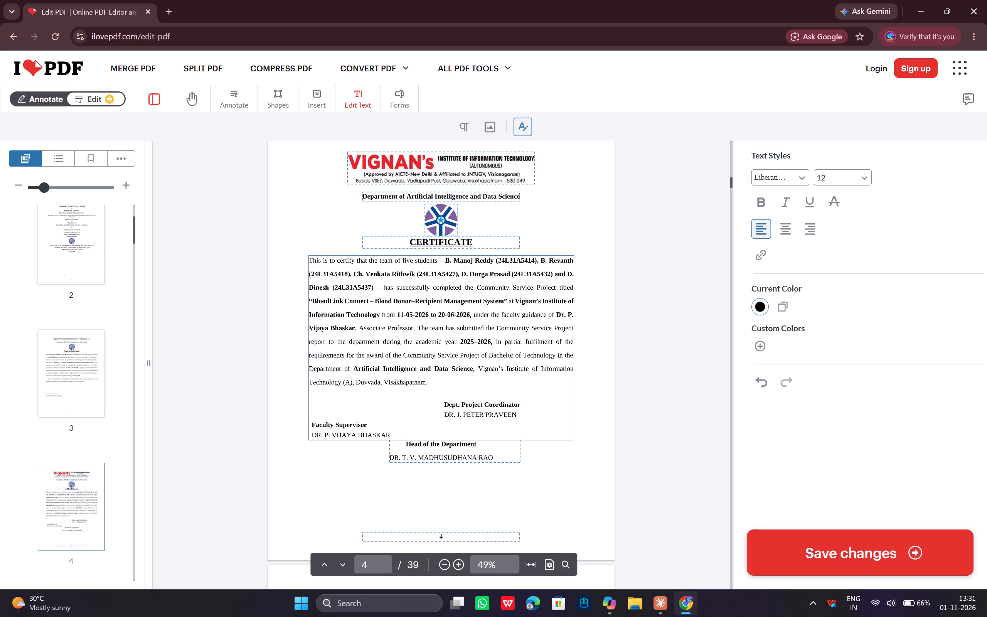
# Insert two line breaks before the Dept. Project Coordinator heading in the signature block, levelling it with the Faculty Supervisor heading.
pyautogui.click(406, 442)
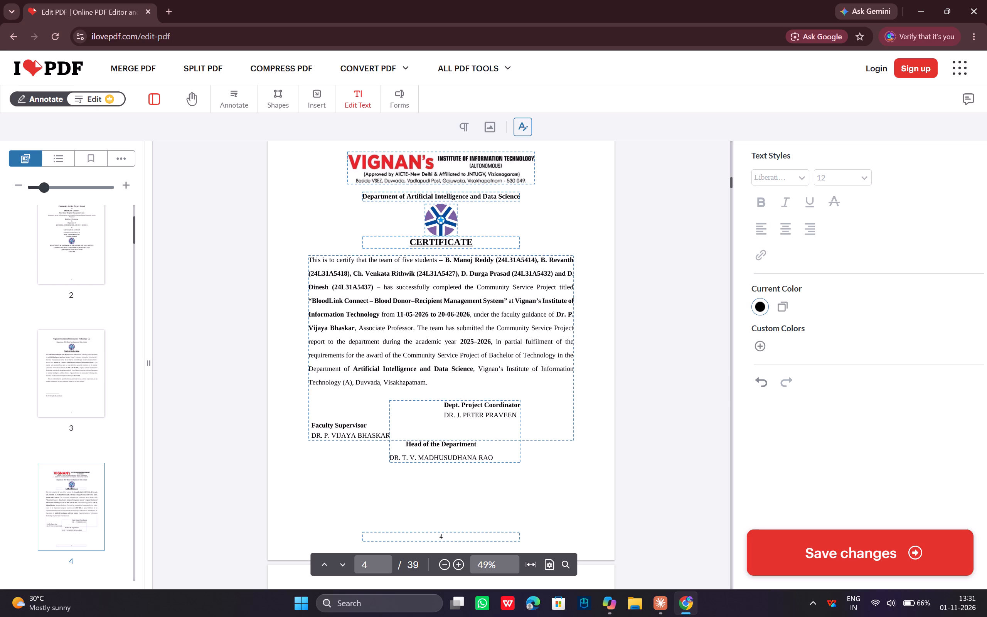
pyautogui.click(444, 402)
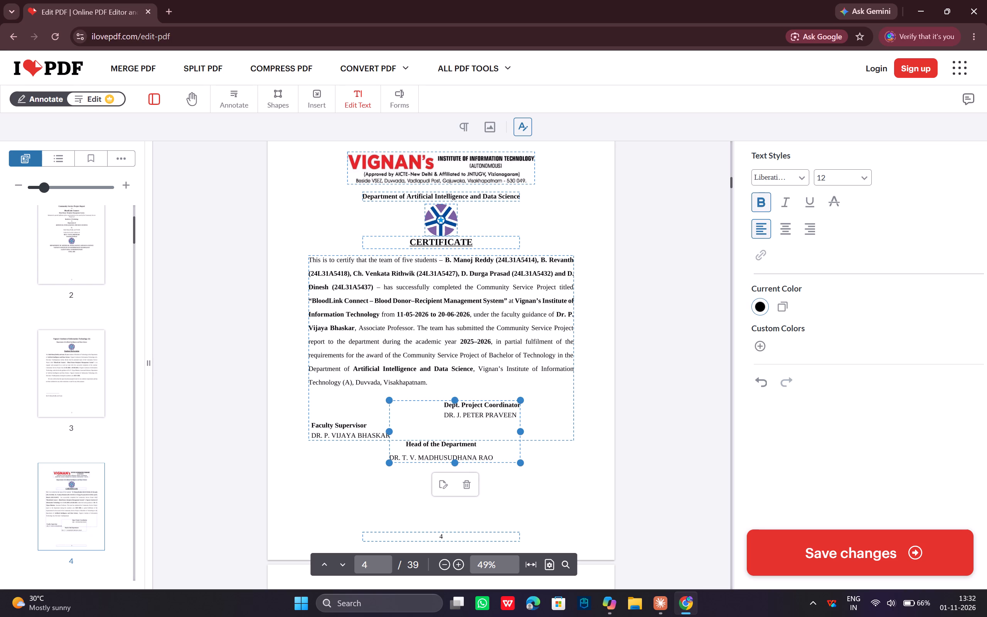
pyautogui.click(443, 405)
pyautogui.doubleClick(460, 409)
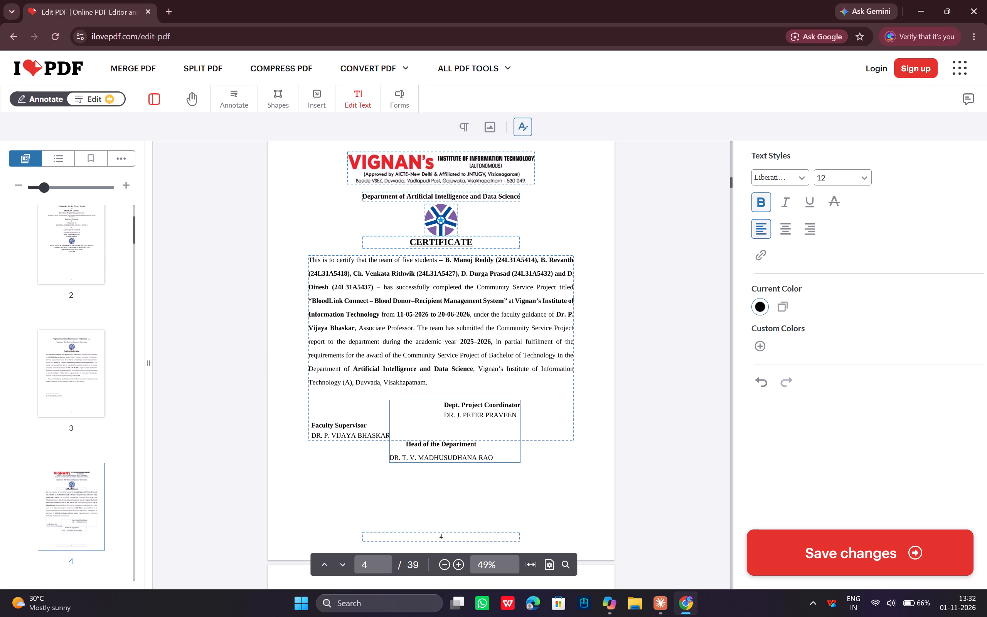
pyautogui.press('Left')
pyautogui.press('Left')
pyautogui.press('Left')
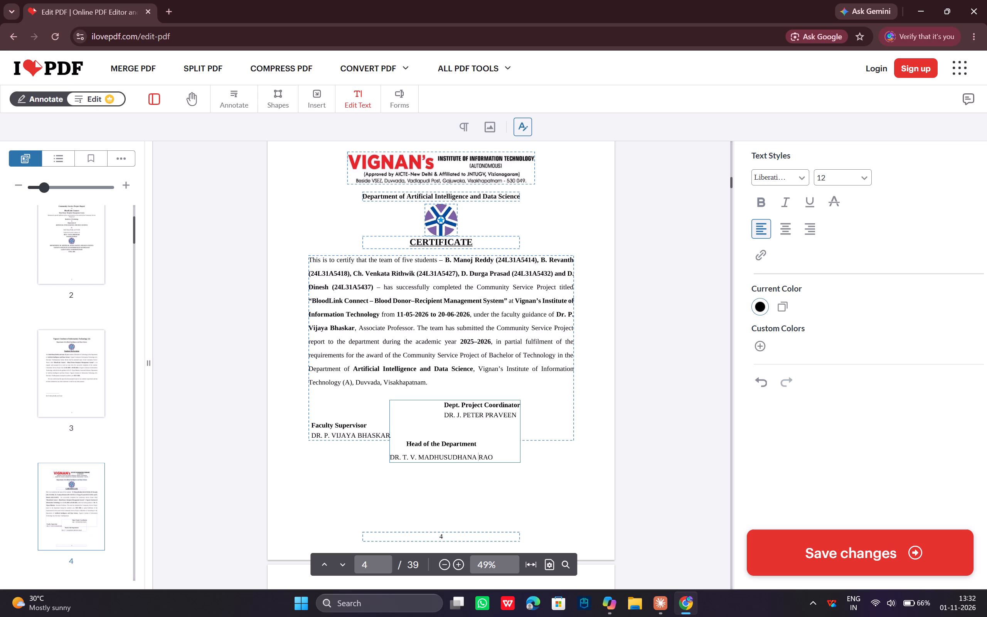
pyautogui.press('Left')
pyautogui.press('Left')
pyautogui.press('Up')
pyautogui.press('Up')
pyautogui.press('Up')
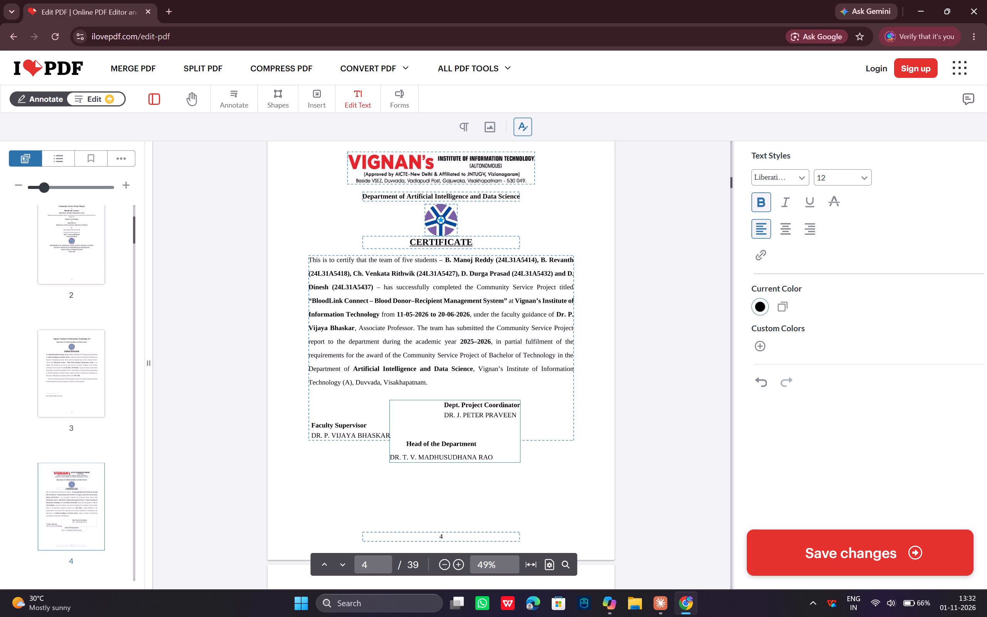
pyautogui.press('Left')
pyautogui.click(489, 414)
pyautogui.press('Left')
pyautogui.press('Left')
pyautogui.press('Left')
pyautogui.press('Left')
pyautogui.press('Left')
pyautogui.press('Up')
pyautogui.press('Left')
pyautogui.press('Left')
pyautogui.press('Left')
pyautogui.press('Left')
pyautogui.press('Left')
pyautogui.press('Left')
pyautogui.press('Left')
pyautogui.press('Left')
pyautogui.press('Left')
pyautogui.press('Return')
pyautogui.press('Return')
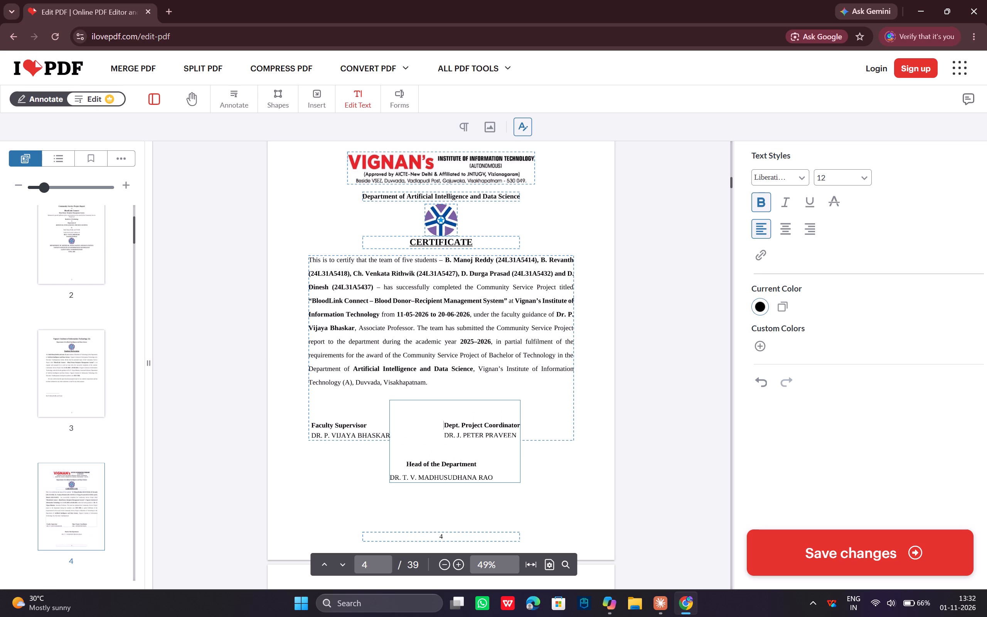
# Indent the Dept. Project Coordinator heading by eight spaces.
pyautogui.press('space')
pyautogui.press('space')
pyautogui.press('space')
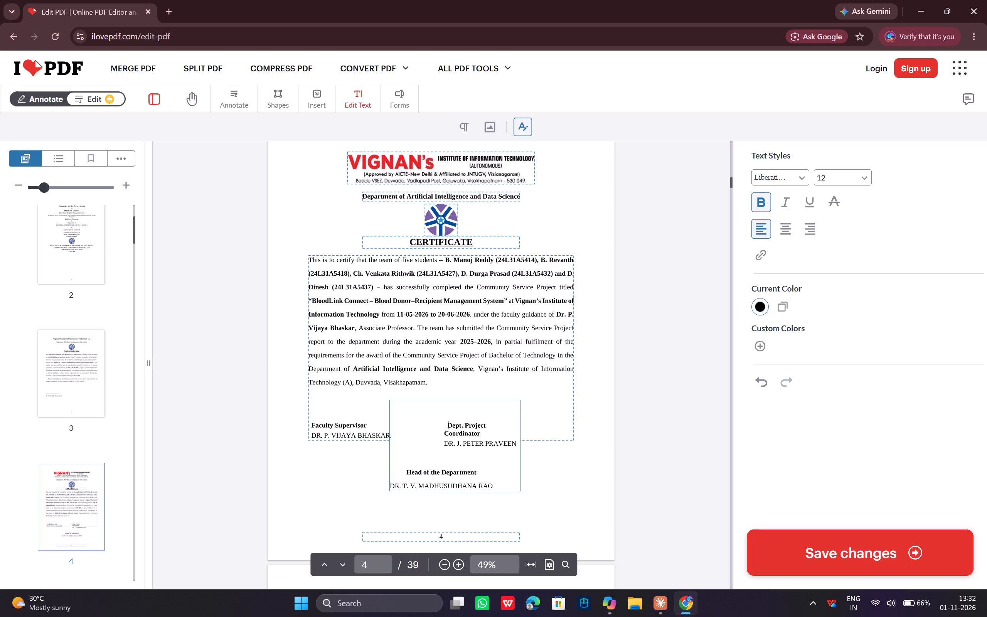
pyautogui.press('space')
pyautogui.press('space')
pyautogui.press('space')
pyautogui.press('space')
pyautogui.press('space')
# Widen the signature text block on its right side until it reaches the right edge of the certificate paragraph.
pyautogui.click(520, 437)
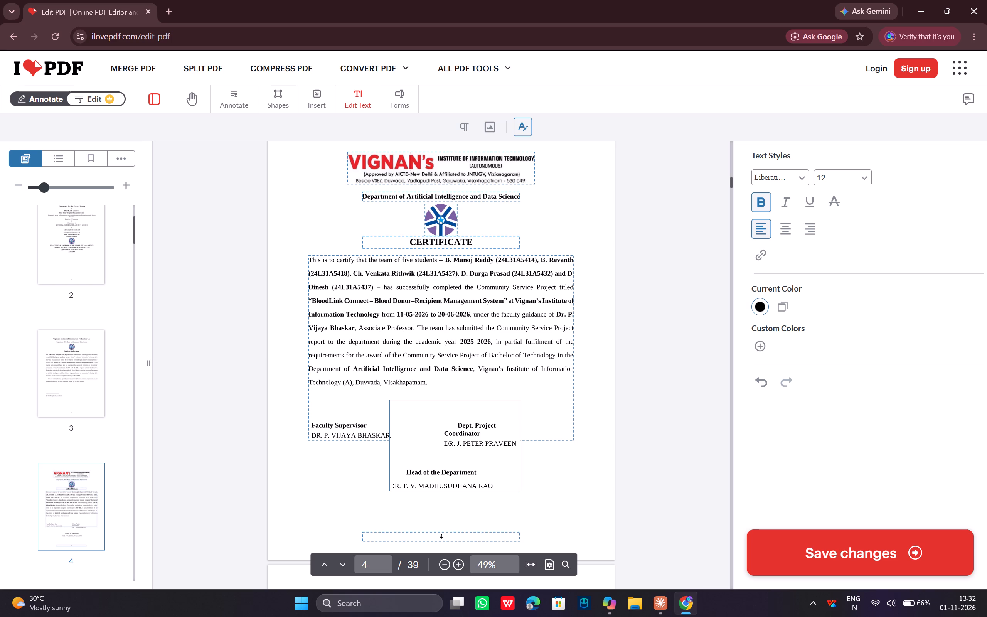
pyautogui.click(520, 469)
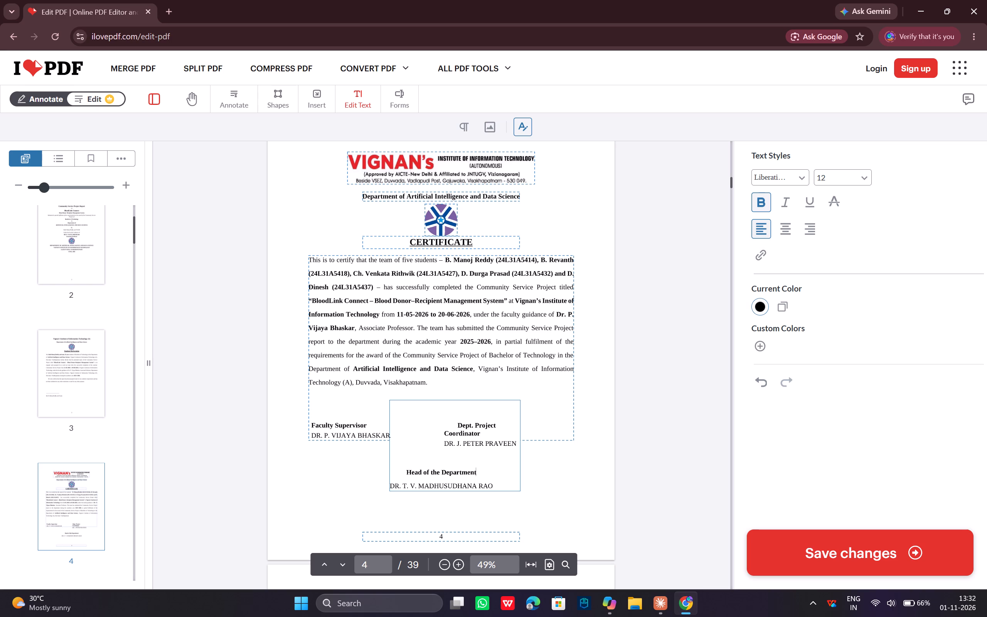
pyautogui.click(519, 470)
pyautogui.moveTo(508, 489); pyautogui.dragTo(520, 489)
pyautogui.moveTo(520, 489); pyautogui.dragTo(525, 453)
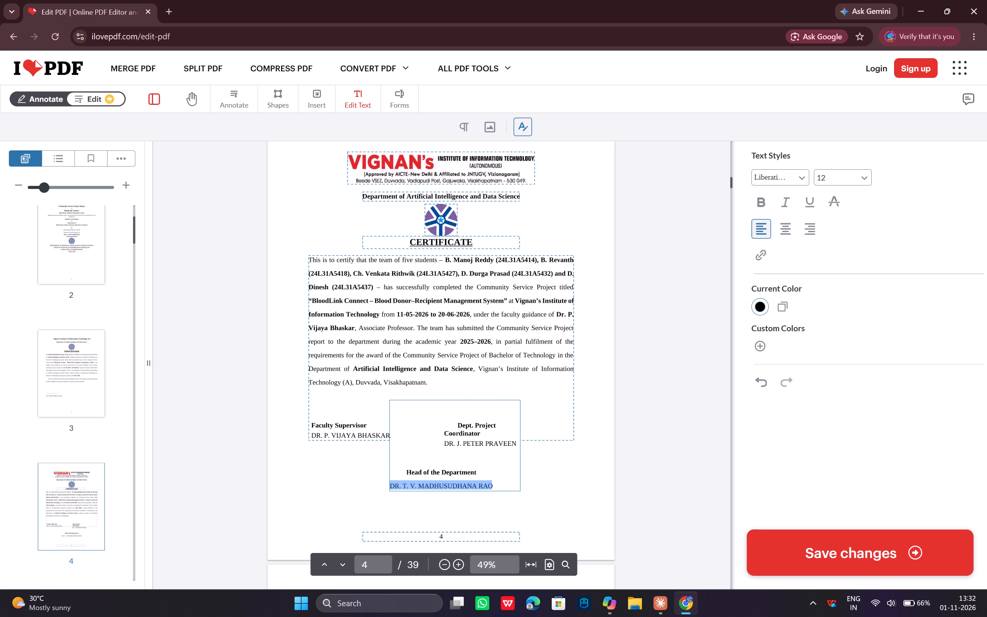
pyautogui.click(524, 459)
pyautogui.click(524, 459)
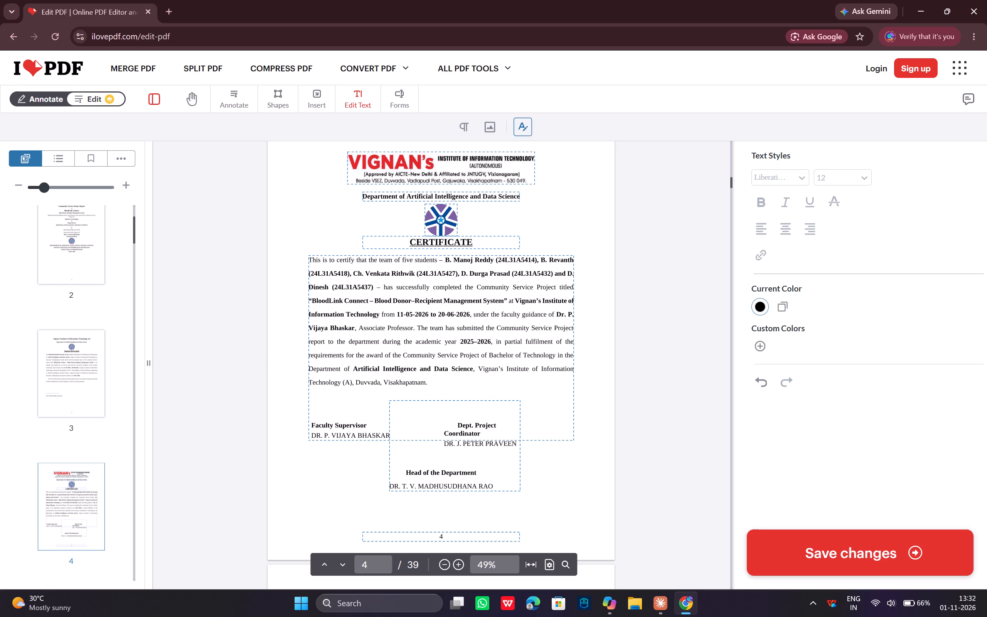
pyautogui.click(520, 460)
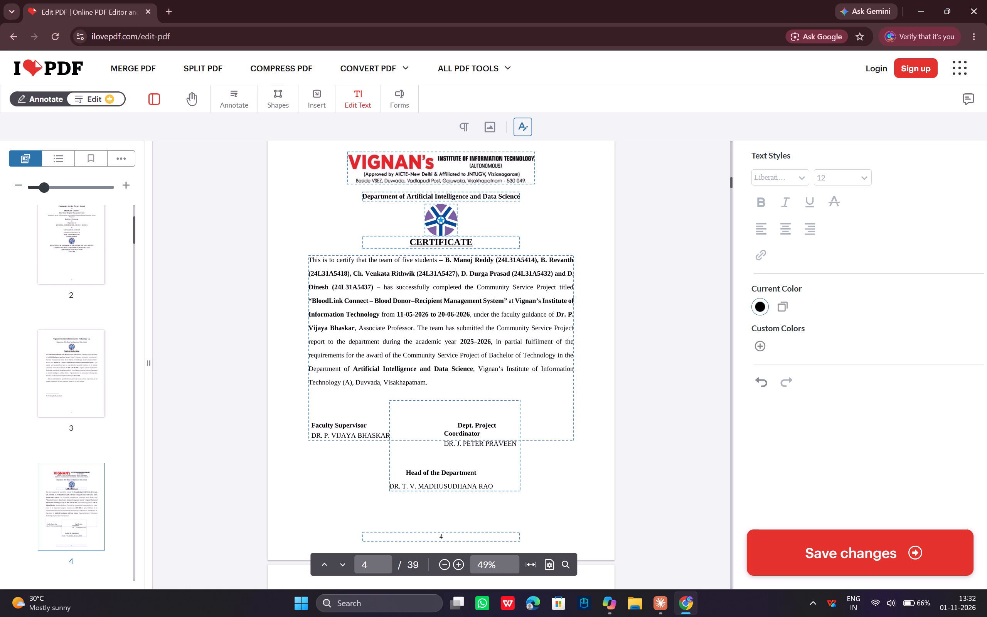
pyautogui.doubleClick(520, 462)
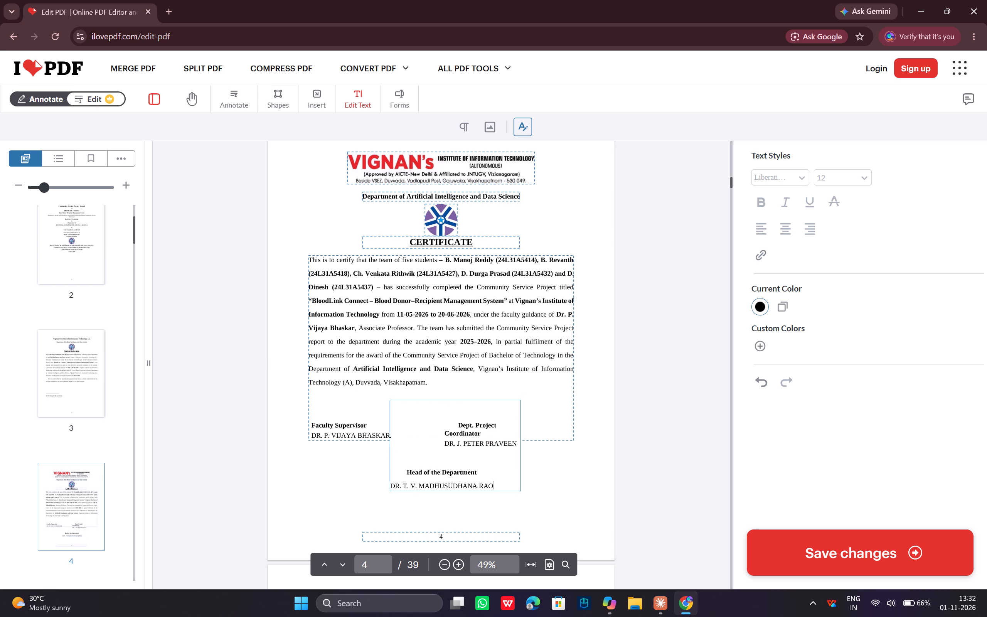
pyautogui.doubleClick(519, 453)
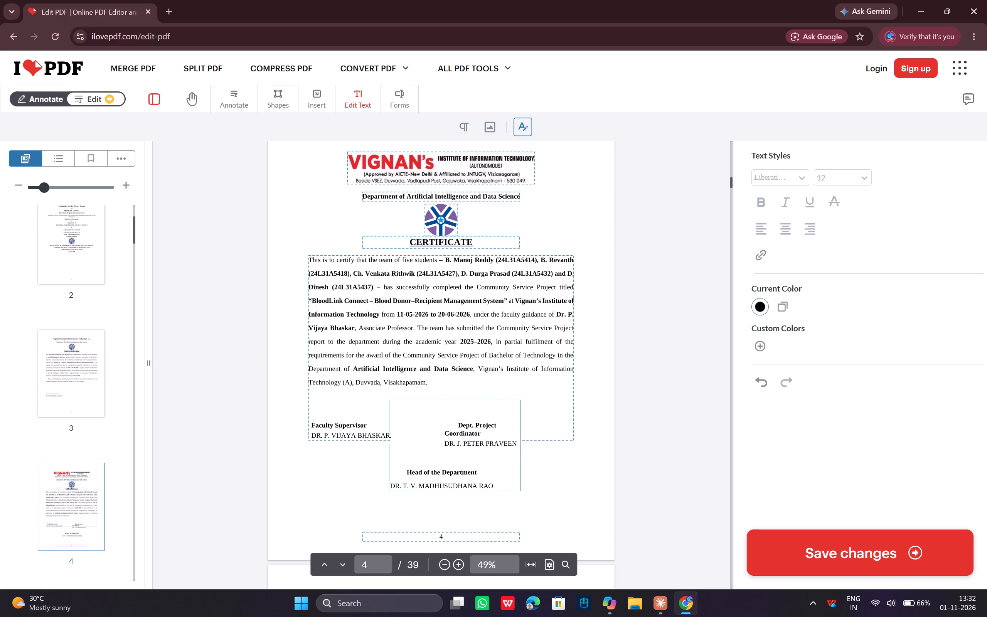
pyautogui.tripleClick(531, 457)
pyautogui.click(520, 456)
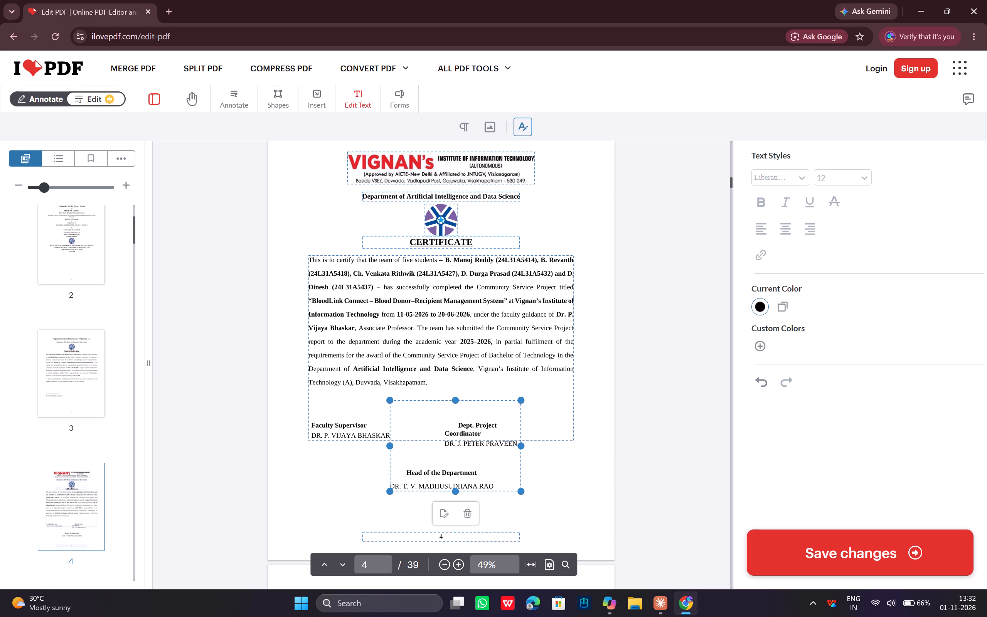
pyautogui.moveTo(520, 444); pyautogui.dragTo(550, 443)
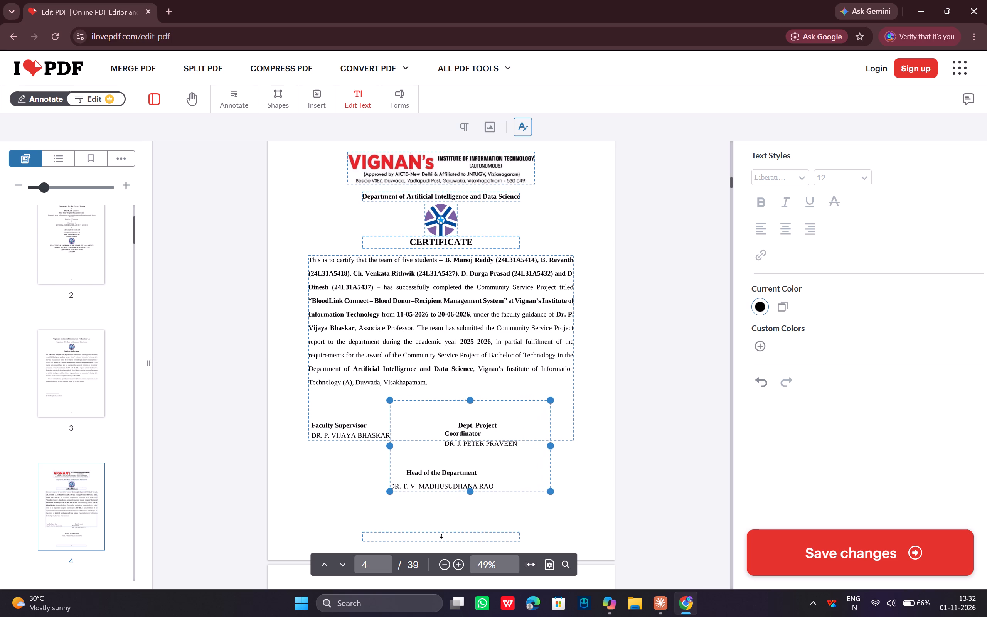
pyautogui.moveTo(550, 443); pyautogui.dragTo(574, 444)
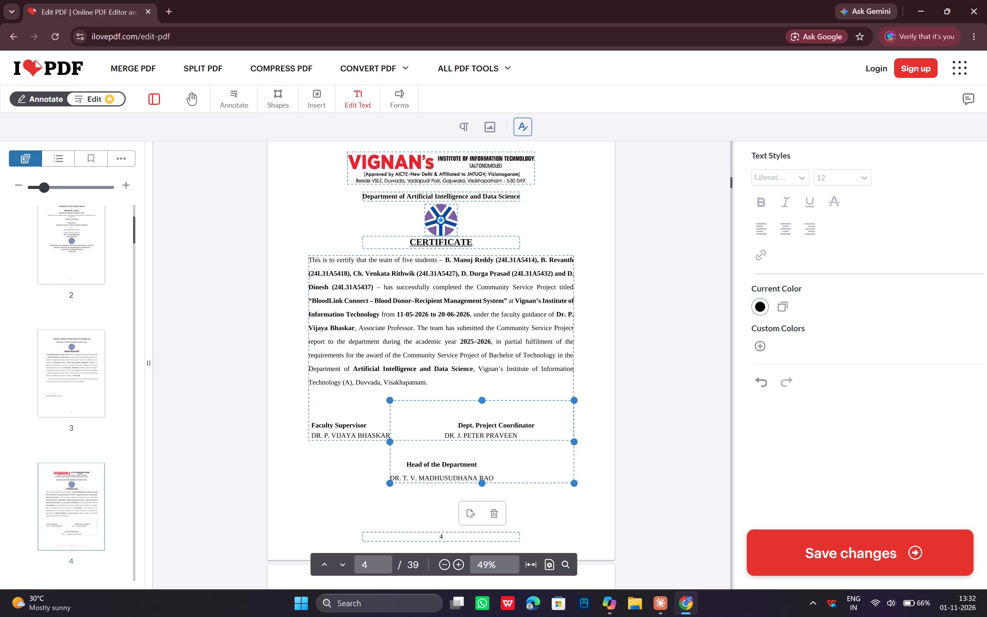
# Reopen the widened signature block for editing and add twelve more spaces before the Dept. Project Coordinator heading.
pyautogui.click(457, 418)
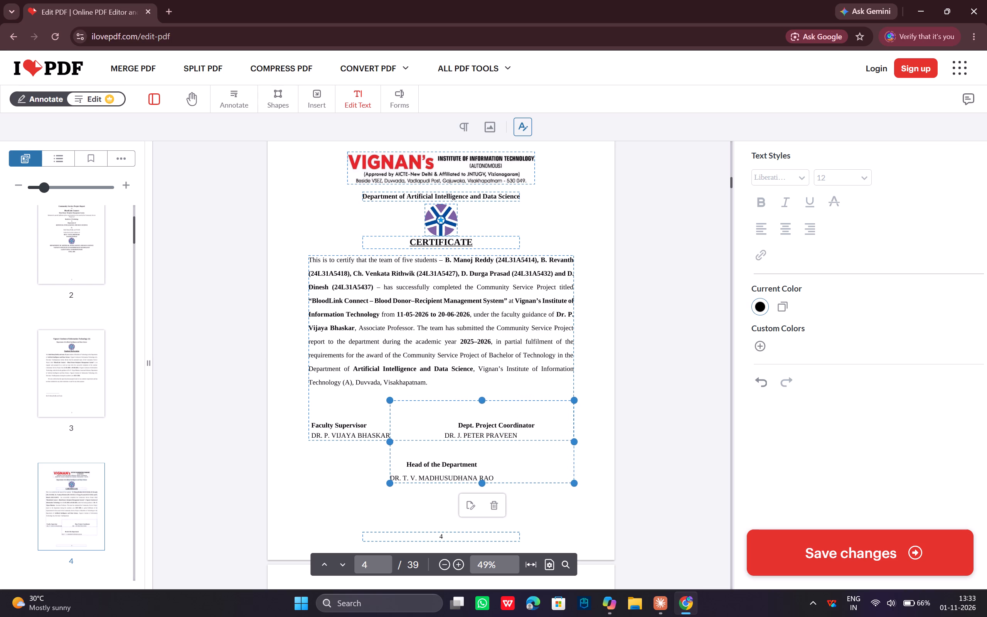
pyautogui.doubleClick(468, 420)
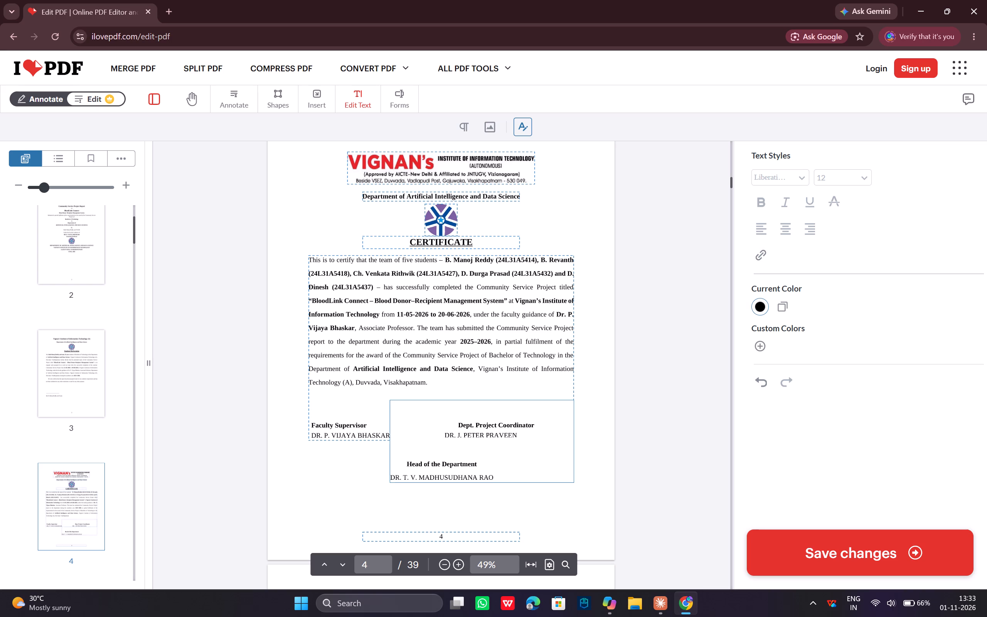
pyautogui.press('Up')
pyautogui.press('Up')
pyautogui.press('Up')
pyautogui.press('Left')
pyautogui.press('Left')
pyautogui.press('Left')
pyautogui.press('Left')
pyautogui.press('Left')
pyautogui.press('Left')
pyautogui.press('Left')
pyautogui.press('Left')
pyautogui.press('Left')
pyautogui.press('Left')
pyautogui.press('Left')
pyautogui.press('Left')
pyautogui.press('space')
pyautogui.press('space')
pyautogui.press('space')
pyautogui.press('space')
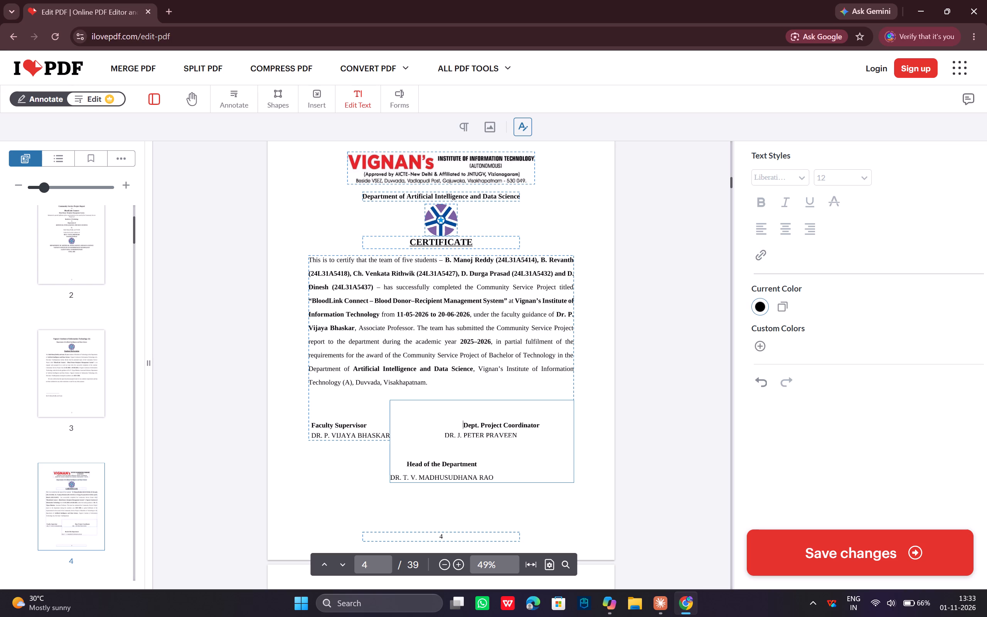
pyautogui.press('space')
pyautogui.press('space')
pyautogui.press('space')
pyautogui.press('space')
pyautogui.press('space')
pyautogui.press('space')
pyautogui.press('space')
pyautogui.press('space')
# Insert 22 spaces before the coordinator's name, shifting it rightward under the Dept. Project Coordinator heading.
pyautogui.press('Down')
pyautogui.press('Left')
pyautogui.press('Left')
pyautogui.press('Left')
pyautogui.press('Left')
pyautogui.press('Left')
pyautogui.press('Left')
pyautogui.press('Left')
pyautogui.press('Left')
pyautogui.press('Left')
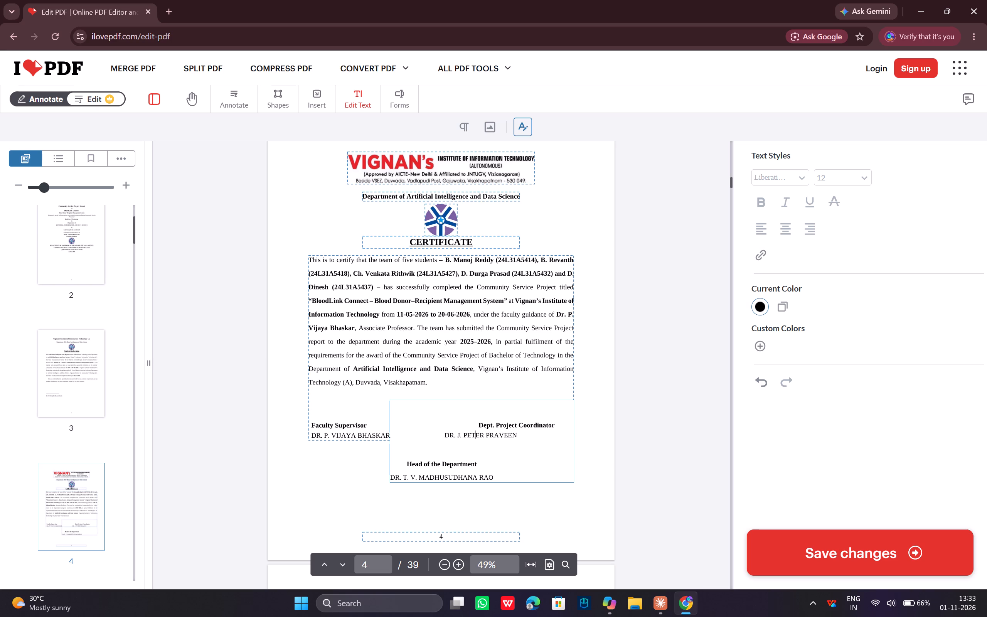
pyautogui.press('Left')
pyautogui.press('Left')
pyautogui.press('space')
pyautogui.press('space')
pyautogui.press('space')
pyautogui.press('space')
pyautogui.press('space')
pyautogui.press('space')
pyautogui.press('space')
pyautogui.press('space')
pyautogui.press('space')
pyautogui.press('space')
pyautogui.press('space')
pyautogui.press('space')
pyautogui.press('space')
pyautogui.press('space')
pyautogui.press('space')
pyautogui.press('space')
pyautogui.press('space')
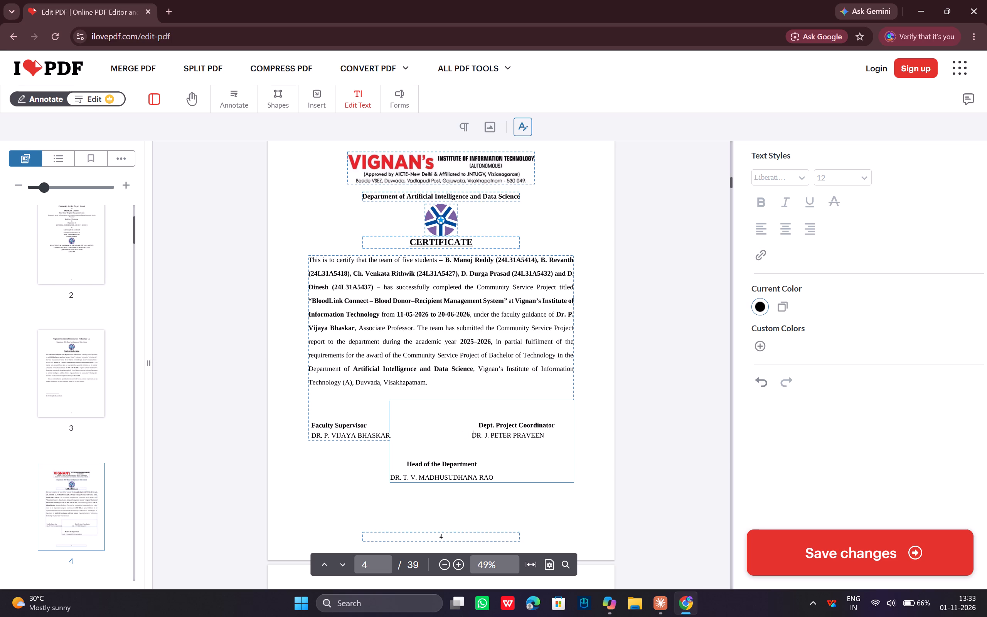
pyautogui.press('space')
pyautogui.press('space')
pyautogui.press('space')
pyautogui.press('space')
pyautogui.press('space')
# Add six more spaces before the Dept. Project Coordinator heading.
pyautogui.press('Up')
pyautogui.press('Left')
pyautogui.press('space')
pyautogui.press('space')
pyautogui.press('space')
pyautogui.press('space')
pyautogui.press('space')
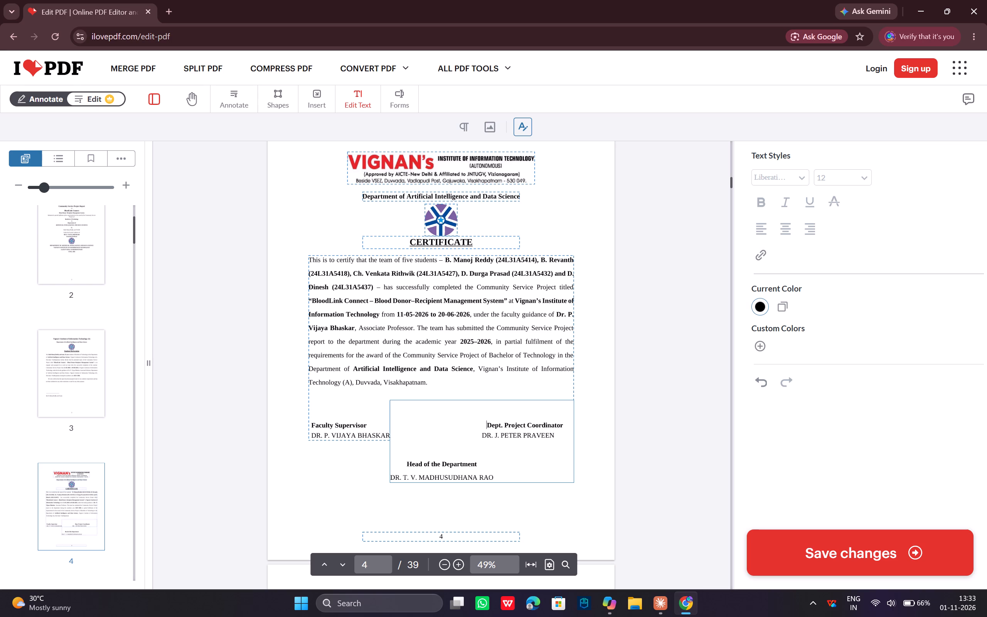
pyautogui.press('space')
# Insert four more spaces before the coordinator's name to line it up under the Dept. Project Coordinator heading.
pyautogui.press('Down')
pyautogui.press('Left')
pyautogui.press('Left')
pyautogui.press('Right')
pyautogui.press('space')
pyautogui.press('space')
pyautogui.press('space')
pyautogui.press('space')
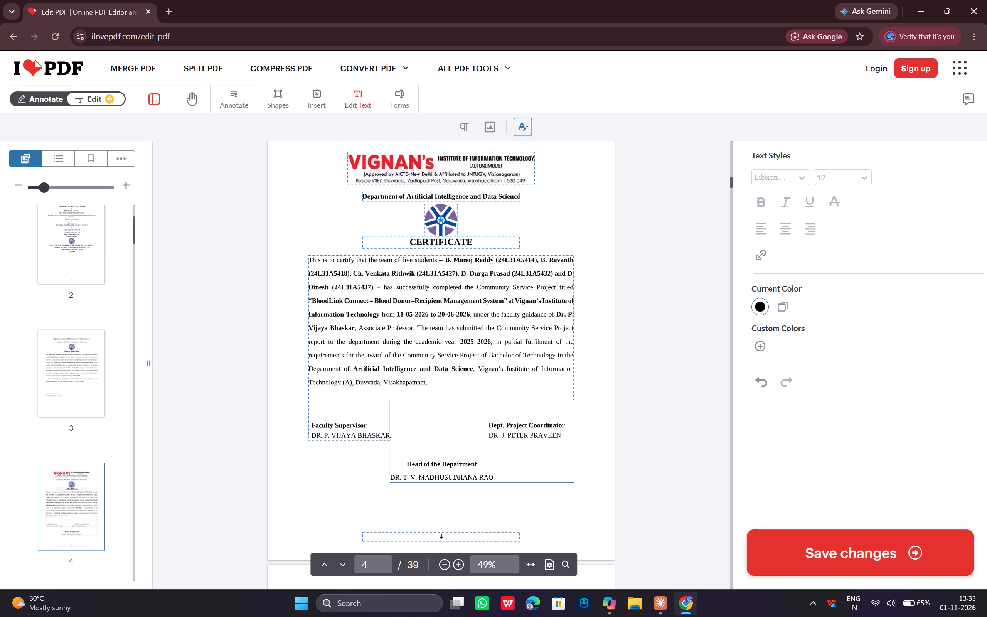
pyautogui.click(308, 471)
pyautogui.click(347, 472)
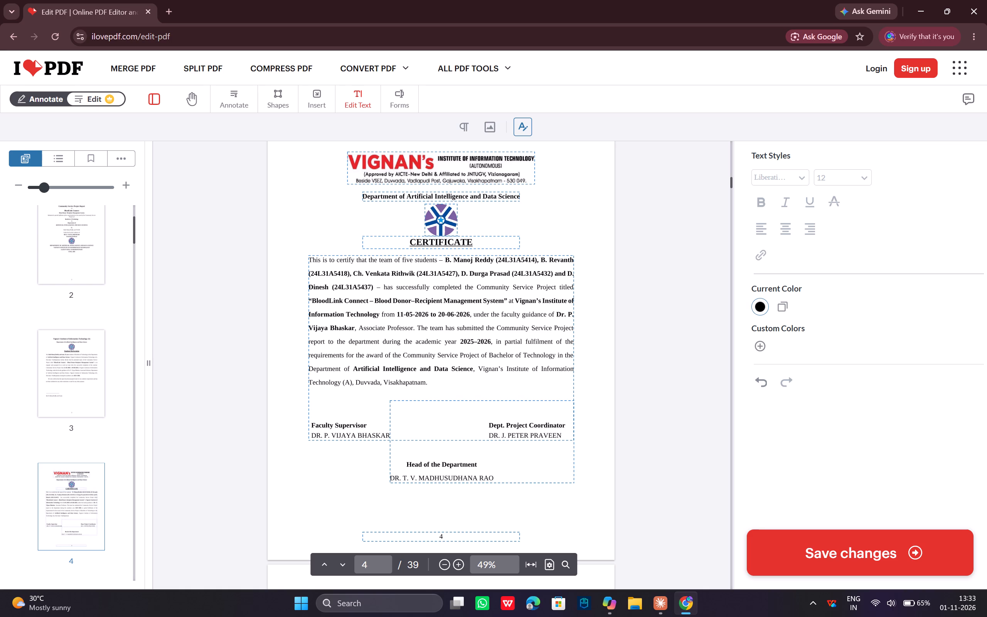
# Reopen the signature block for editing and insert three spaces before the Head of the Department heading.
pyautogui.click(406, 461)
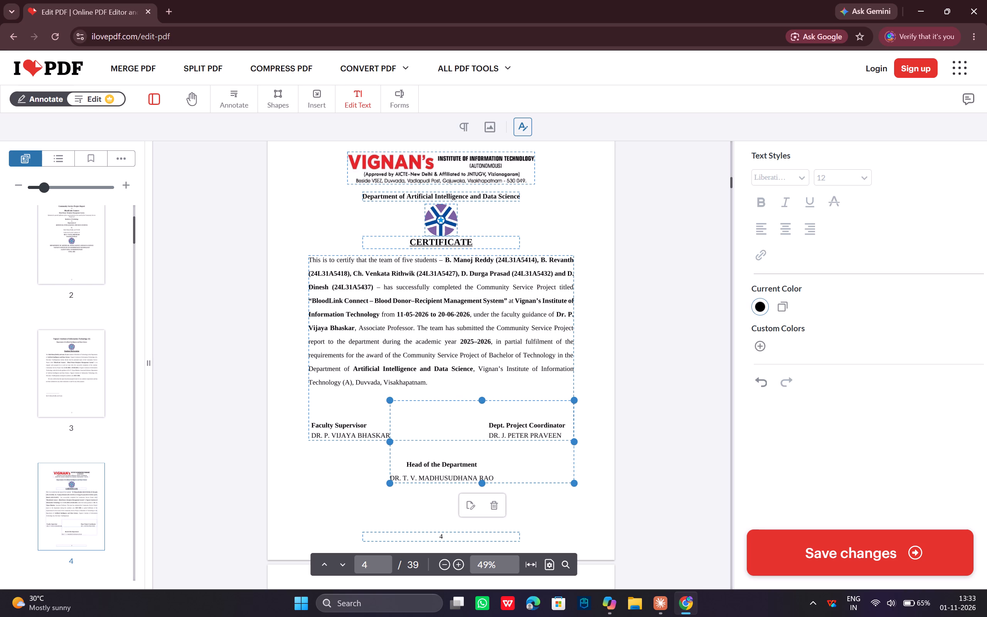
pyautogui.click(416, 459)
pyautogui.doubleClick(417, 459)
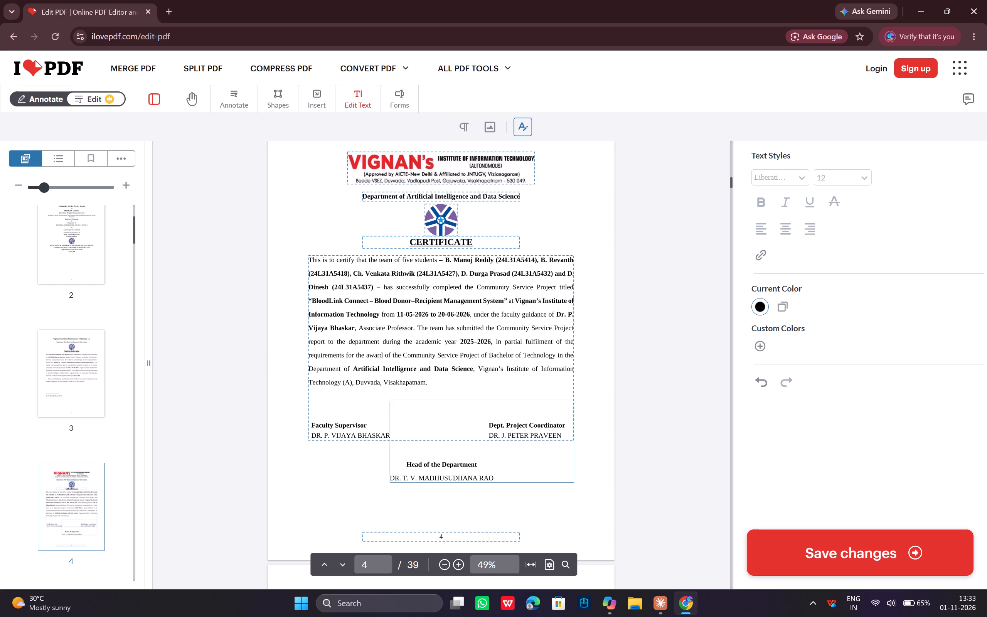
pyautogui.press('Left')
pyautogui.press('Left')
pyautogui.press('Left')
pyautogui.press('Left')
pyautogui.press('Left')
pyautogui.press('Left')
pyautogui.press('Left')
pyautogui.press('Left')
pyautogui.press('Left')
pyautogui.press('Left')
pyautogui.press('Left')
pyautogui.press('Left')
pyautogui.press('Left')
pyautogui.press('Left')
pyautogui.press('Left')
pyautogui.press('Left')
pyautogui.press('Left')
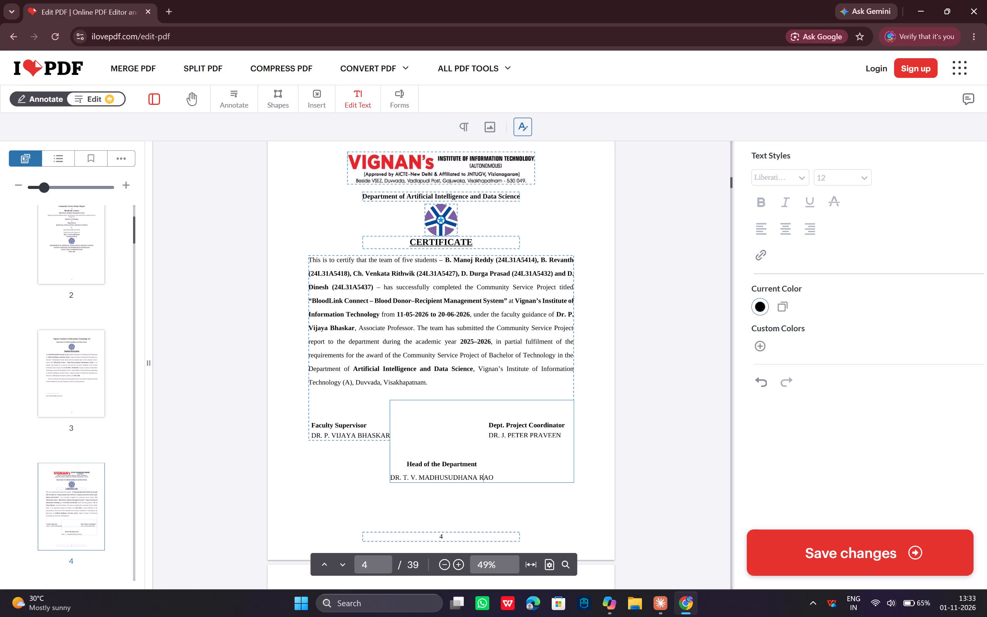
pyautogui.press('Up')
pyautogui.press('Left')
pyautogui.press('Left')
pyautogui.press('Left')
pyautogui.press('Right')
pyautogui.press('space')
pyautogui.press('space')
pyautogui.press('space')
# Insert three spaces before the department head's name below the Head of the Department heading and finish editing the block.
pyautogui.press('Down')
pyautogui.press('Left')
pyautogui.press('Left')
pyautogui.press('Left')
pyautogui.press('Left')
pyautogui.press('Left')
pyautogui.press('Left')
pyautogui.press('Left')
pyautogui.press('space')
pyautogui.press('space')
pyautogui.press('space')
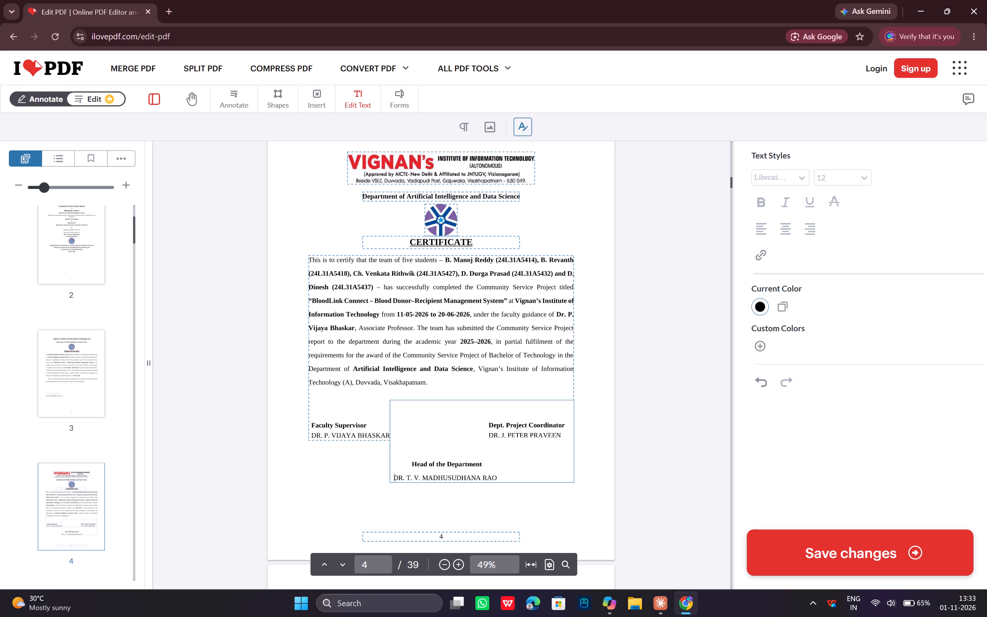
pyautogui.press('Right')
pyautogui.press('Left')
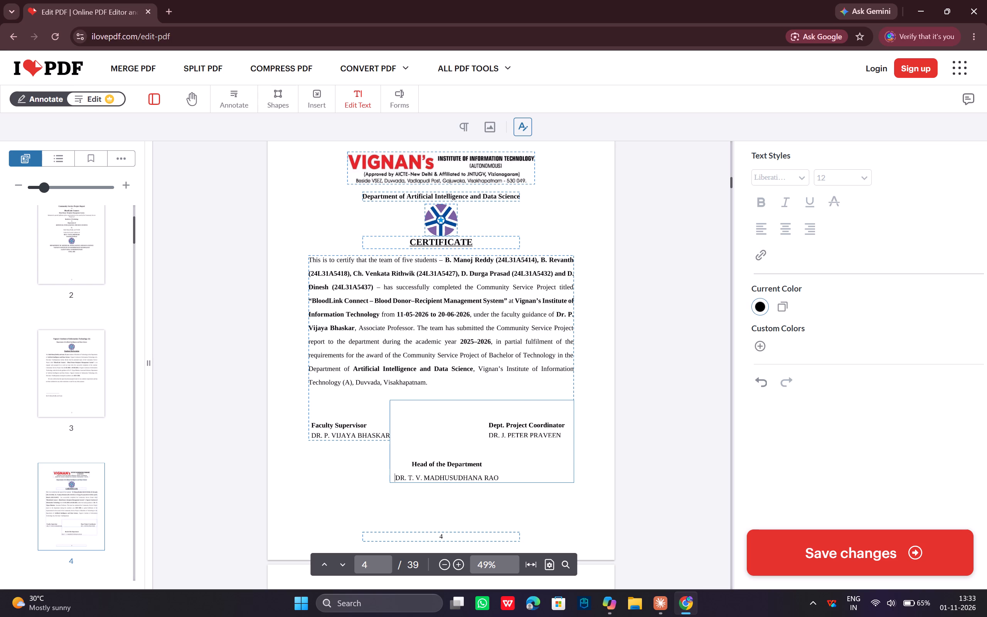
pyautogui.click(417, 516)
pyautogui.click(361, 489)
pyautogui.doubleClick(361, 489)
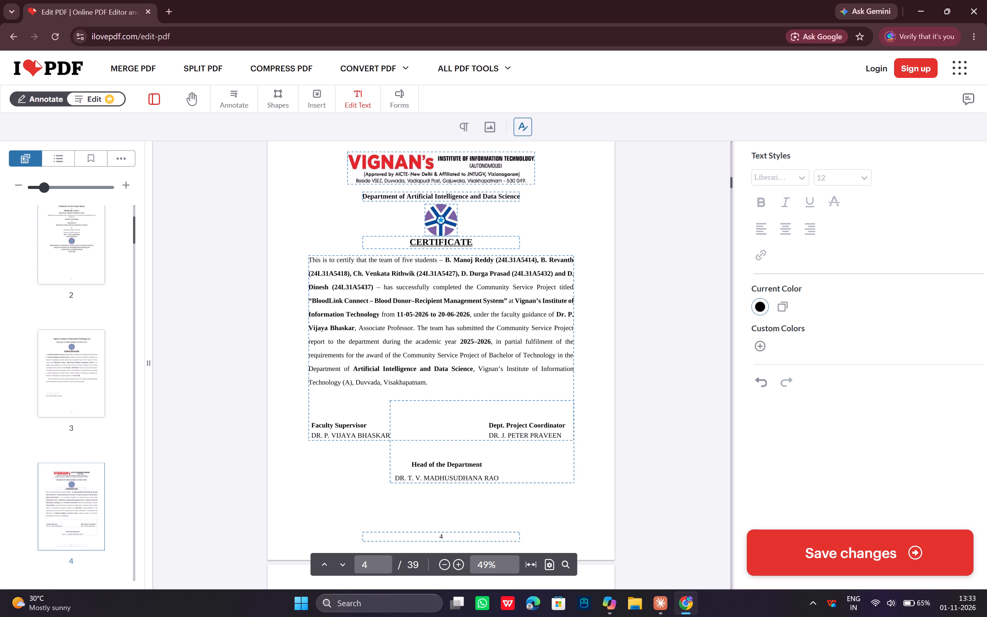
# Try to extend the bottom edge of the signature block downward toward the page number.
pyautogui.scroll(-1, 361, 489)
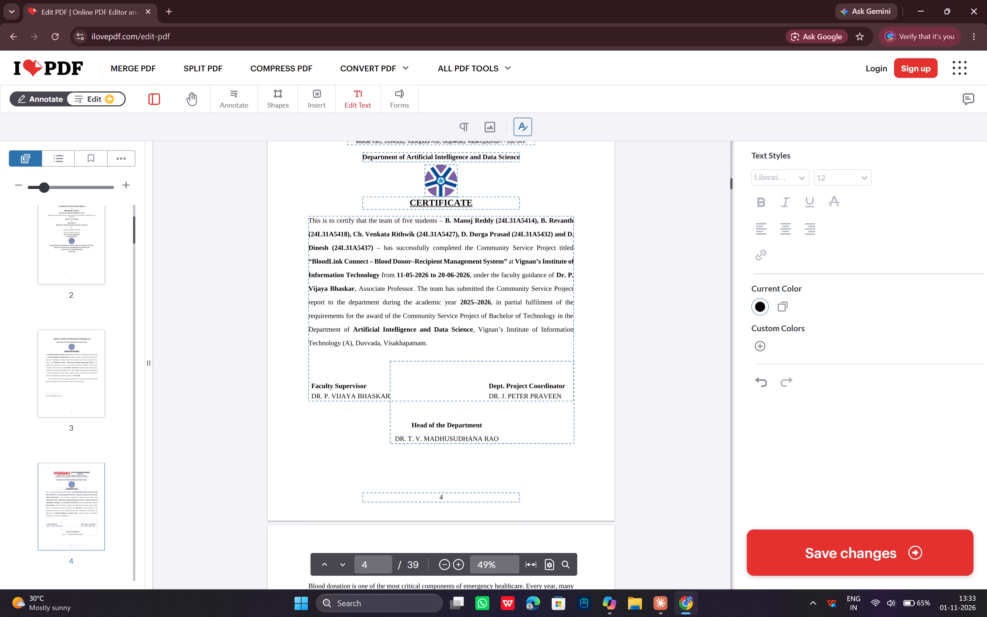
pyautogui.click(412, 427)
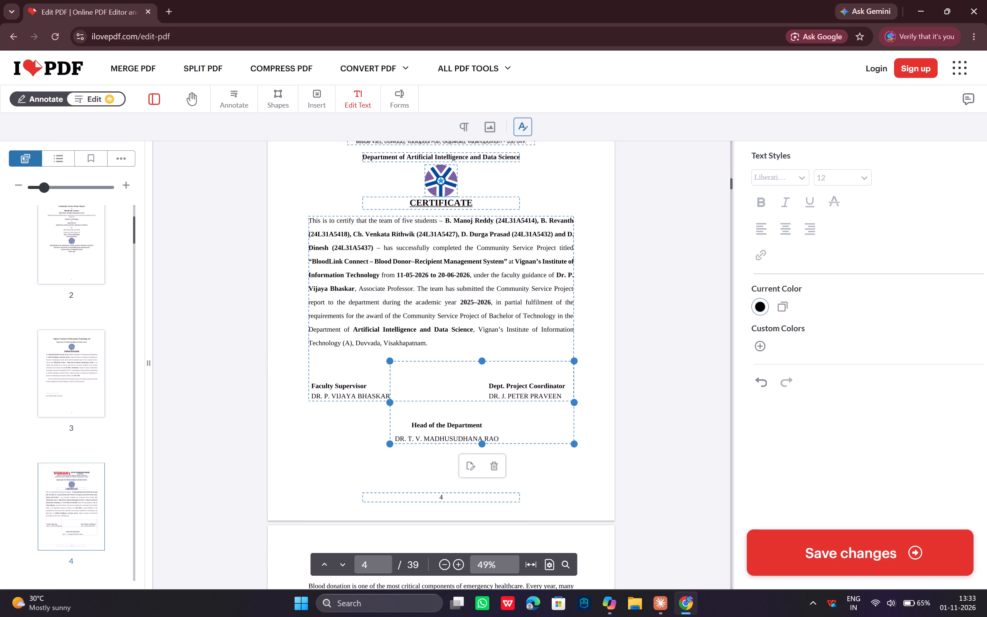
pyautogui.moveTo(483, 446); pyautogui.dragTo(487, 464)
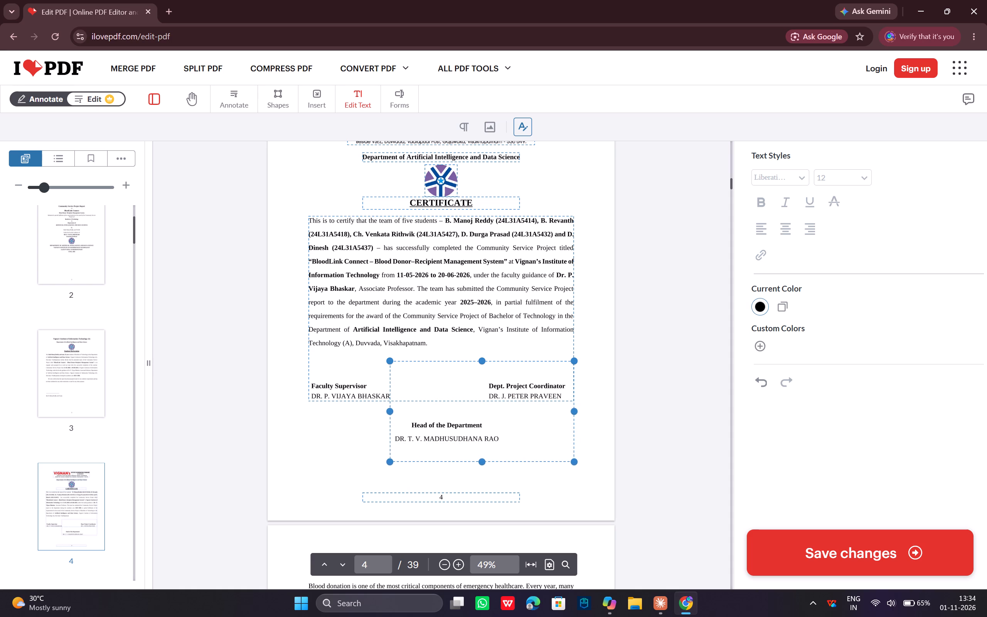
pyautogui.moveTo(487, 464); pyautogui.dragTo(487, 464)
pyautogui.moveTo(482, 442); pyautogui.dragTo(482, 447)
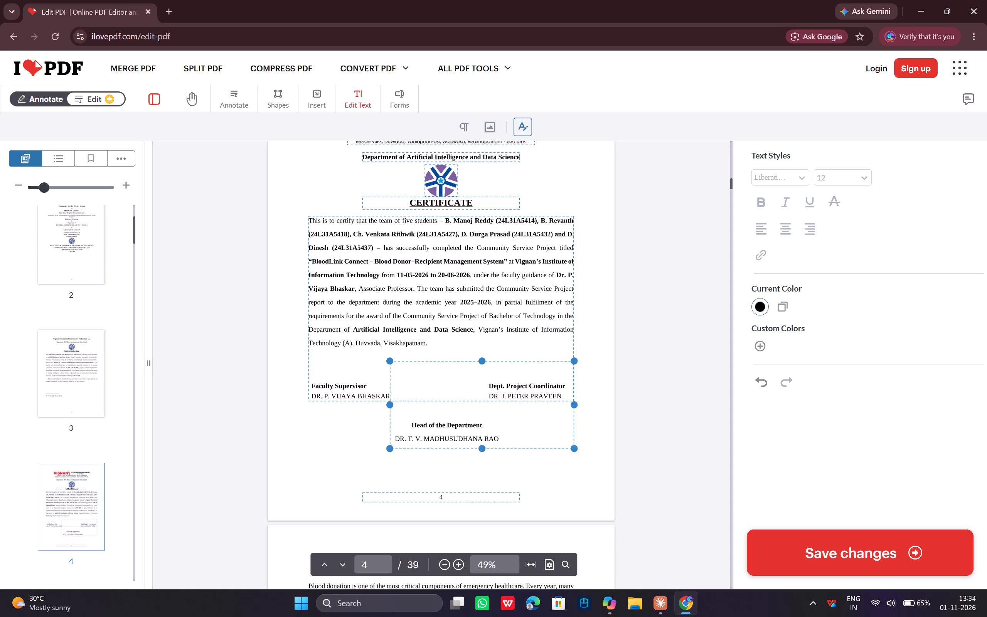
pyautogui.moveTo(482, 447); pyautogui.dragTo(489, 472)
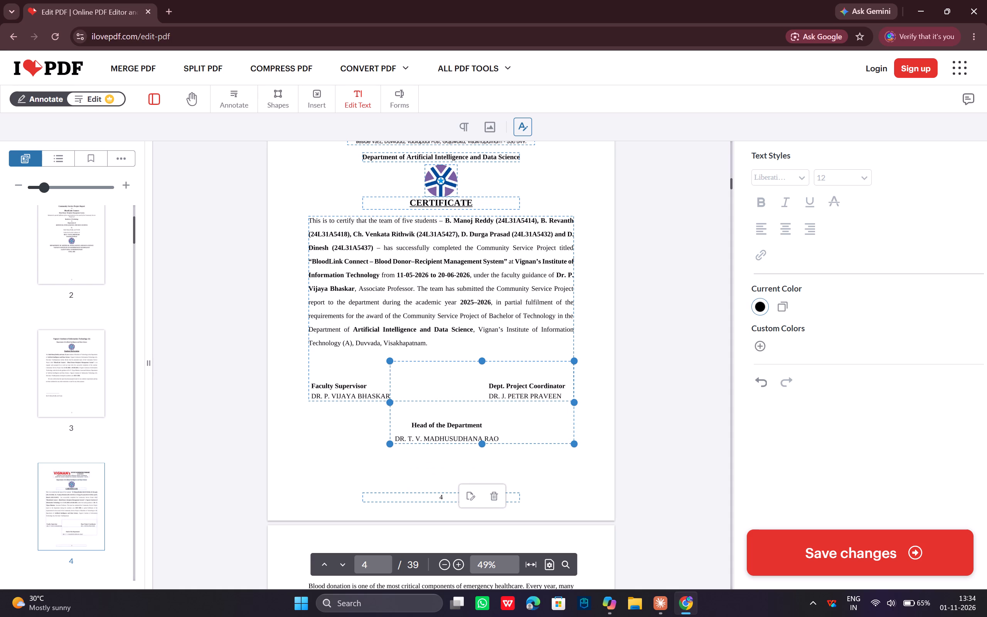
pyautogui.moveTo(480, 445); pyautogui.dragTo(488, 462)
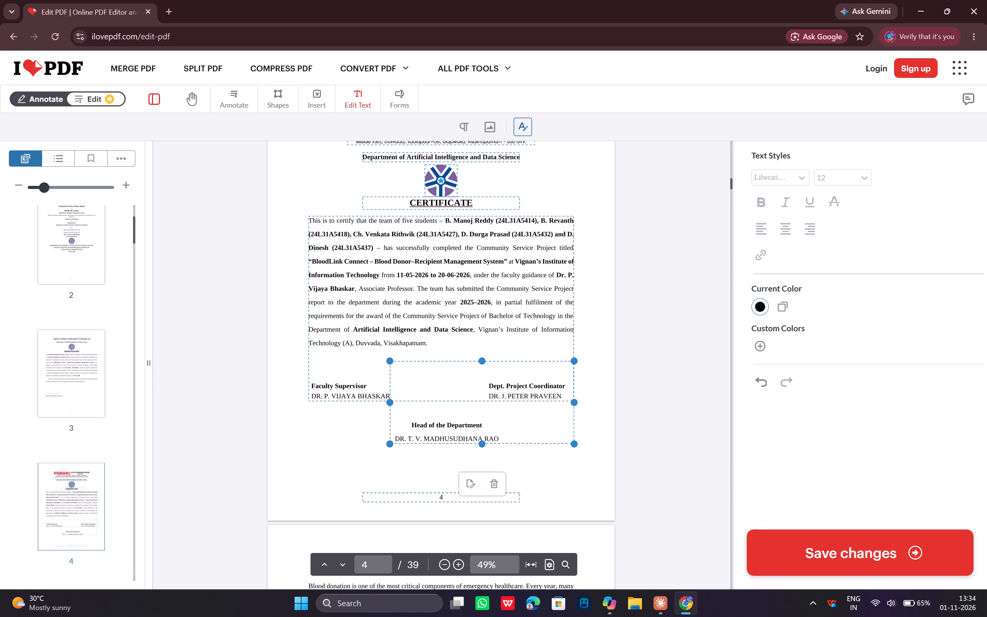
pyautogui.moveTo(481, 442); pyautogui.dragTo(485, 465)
# Move the whole signature block slightly right and down on the certificate.
pyautogui.click(412, 421)
pyautogui.click(412, 421)
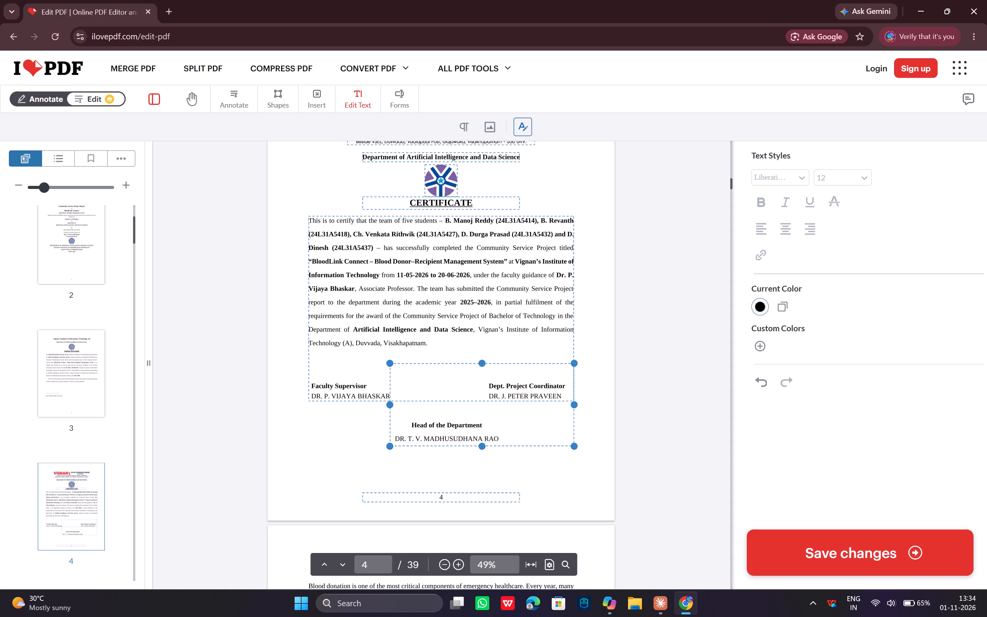
pyautogui.moveTo(407, 423); pyautogui.dragTo(411, 424)
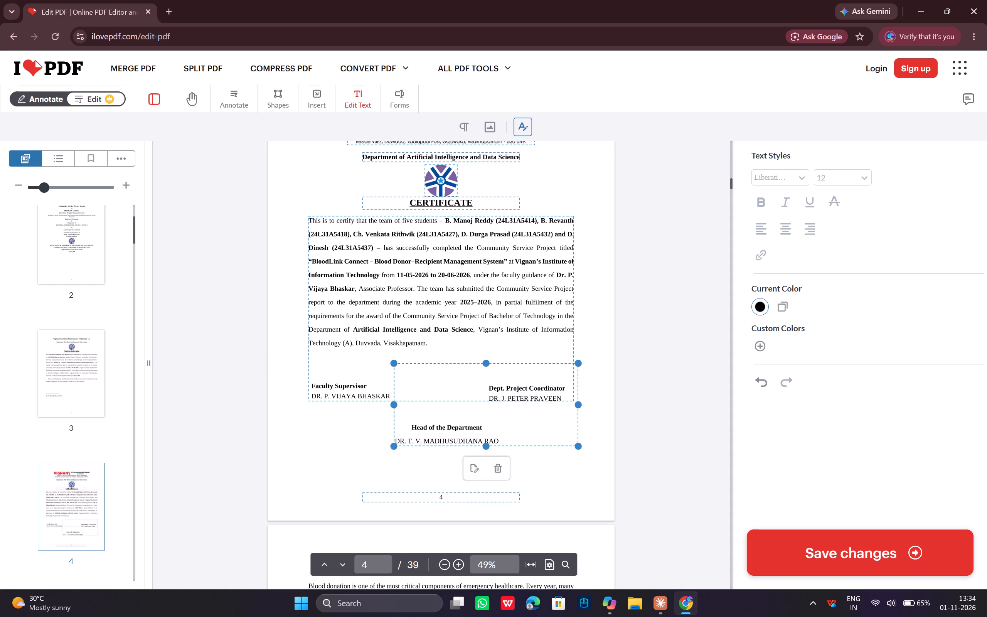
pyautogui.click(411, 424)
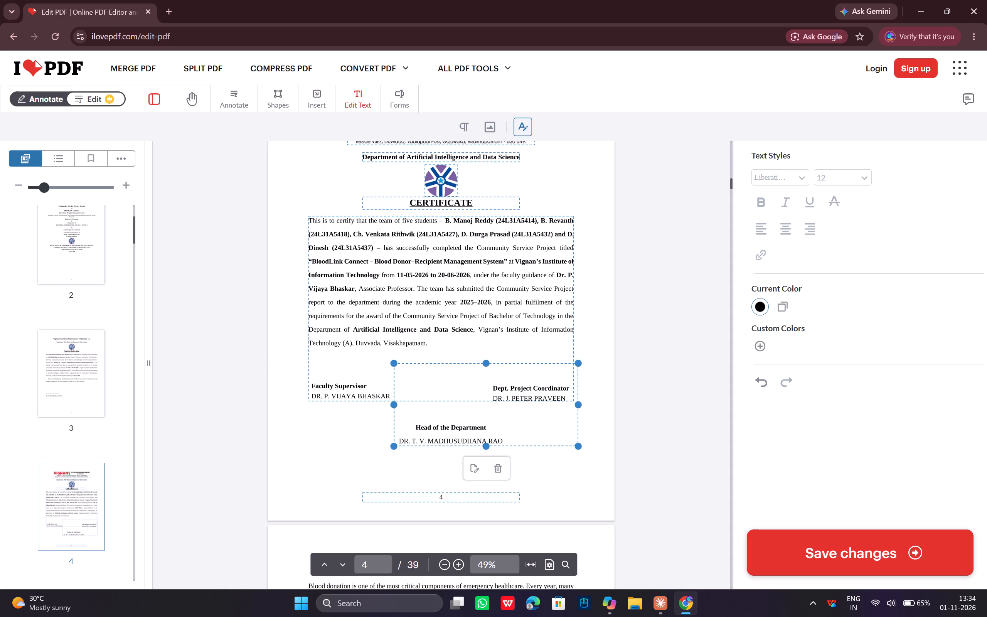
# Widen the signature block on its left side so it slightly overlaps the end of the faculty supervisor's name.
pyautogui.click(396, 403)
pyautogui.moveTo(396, 403); pyautogui.dragTo(389, 403)
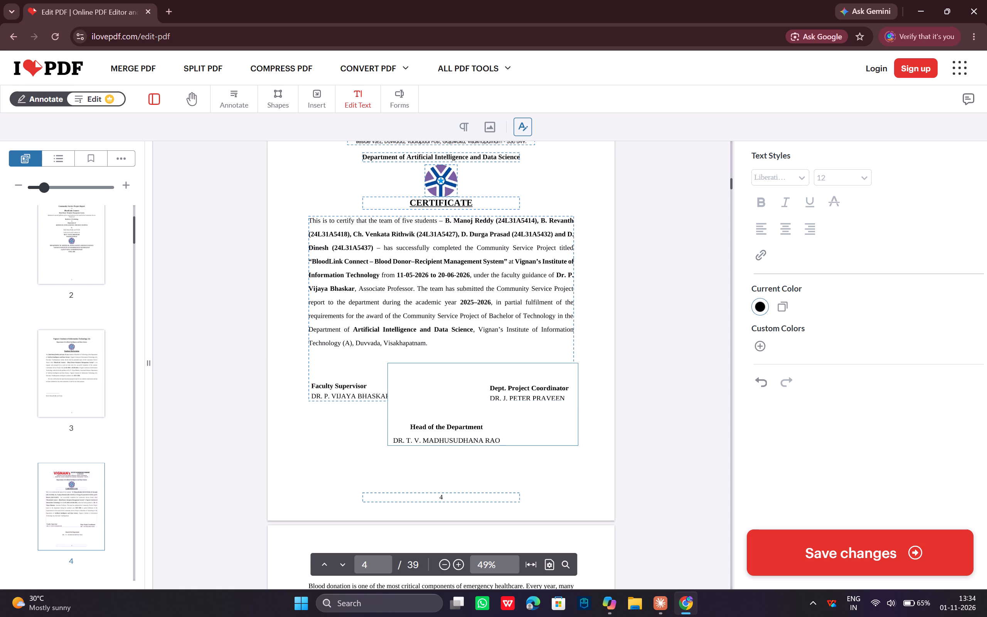
pyautogui.click(435, 399)
pyautogui.doubleClick(353, 437)
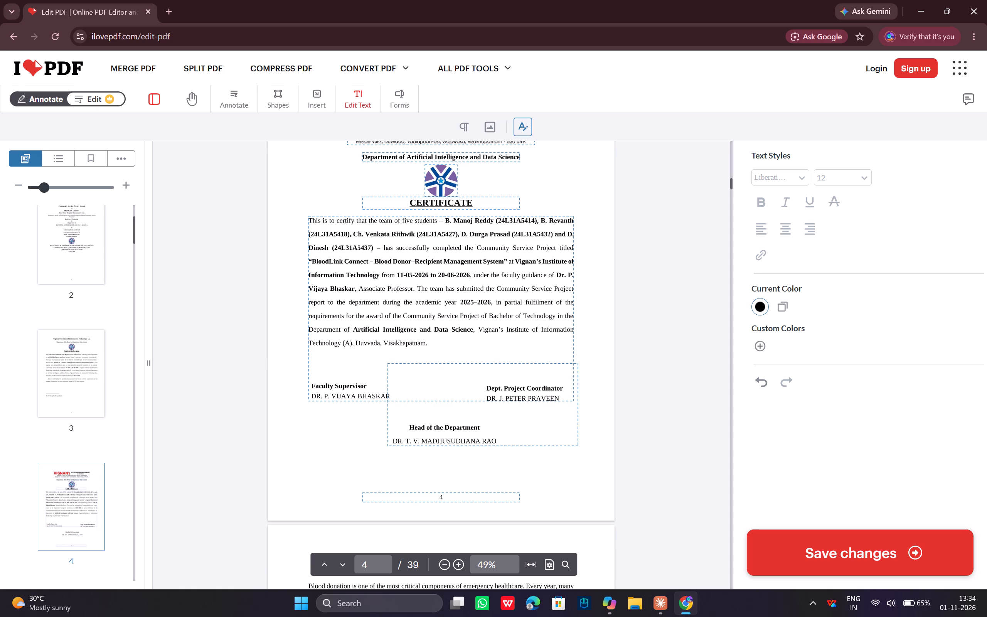
# Reopen the signature block for editing and insert two spaces before the Dept. Project Coordinator heading.
pyautogui.doubleClick(487, 384)
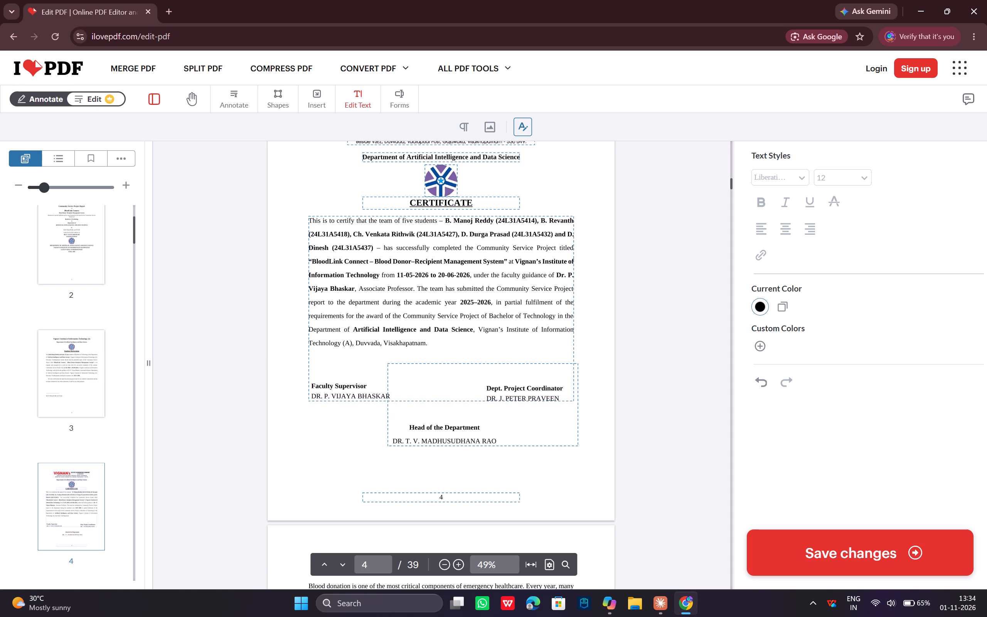
pyautogui.click(492, 386)
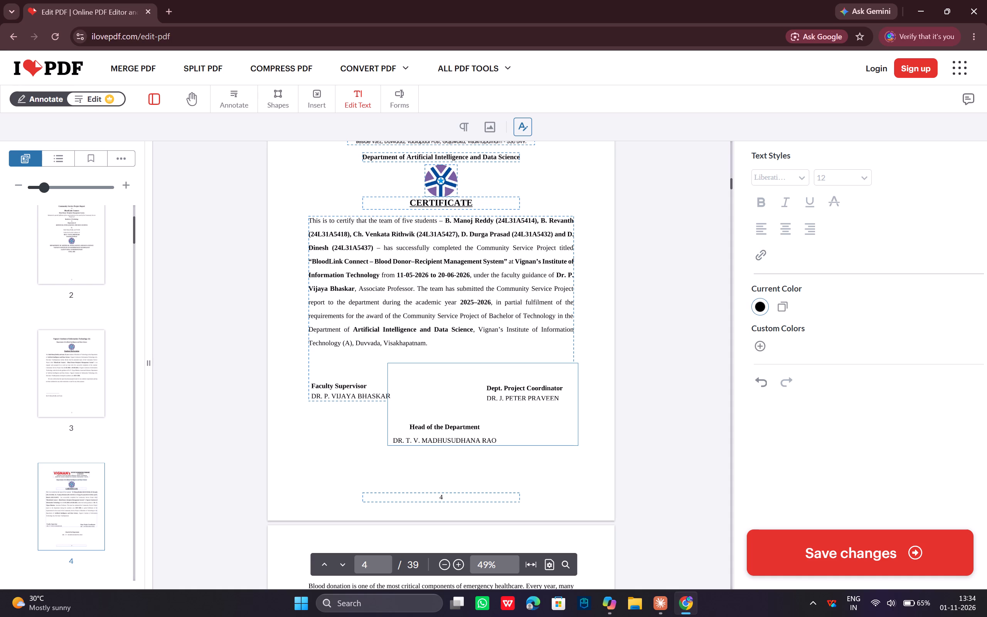
pyautogui.press('Left')
pyautogui.press('Left')
pyautogui.press('space')
pyautogui.press('space')
# Insert two spaces before the coordinator's name to align it with the heading above and finish editing the block.
pyautogui.press('Down')
pyautogui.press('Left')
pyautogui.press('Left')
pyautogui.press('Right')
pyautogui.press('space')
pyautogui.press('space')
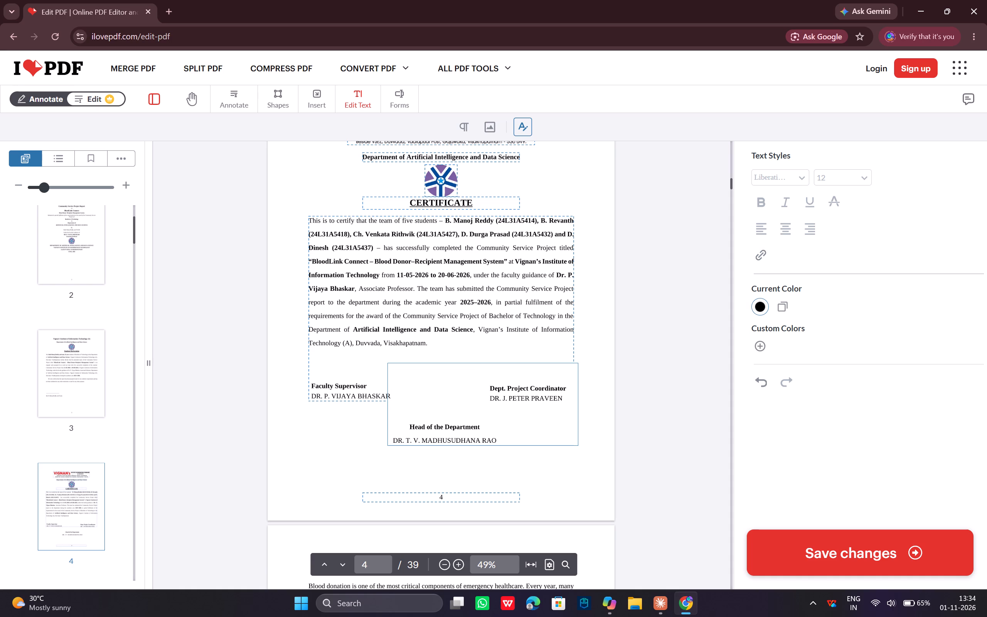
pyautogui.click(312, 458)
pyautogui.click(312, 458)
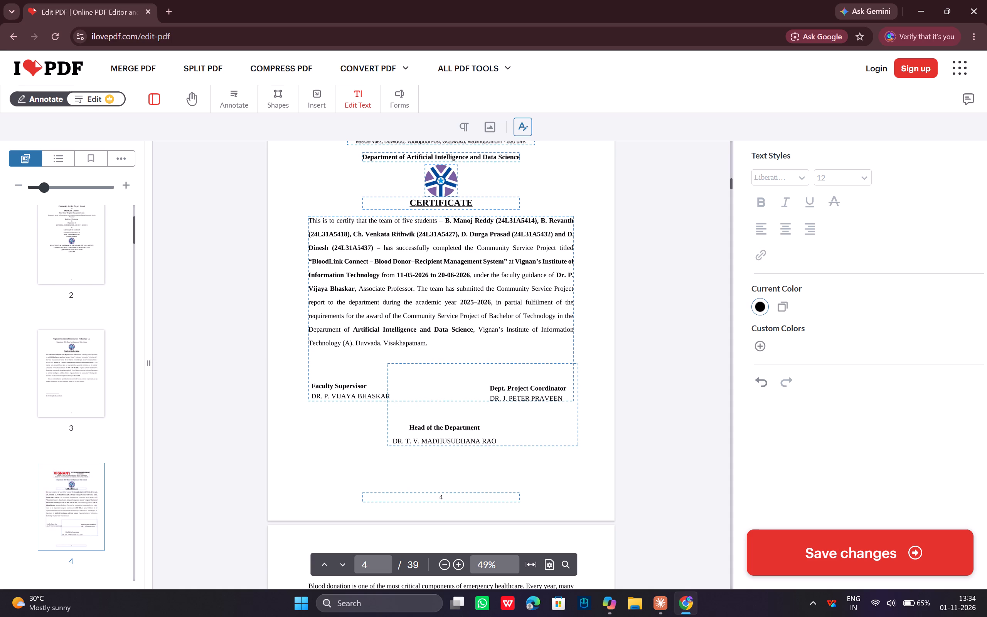
pyautogui.click(301, 490)
pyautogui.doubleClick(343, 447)
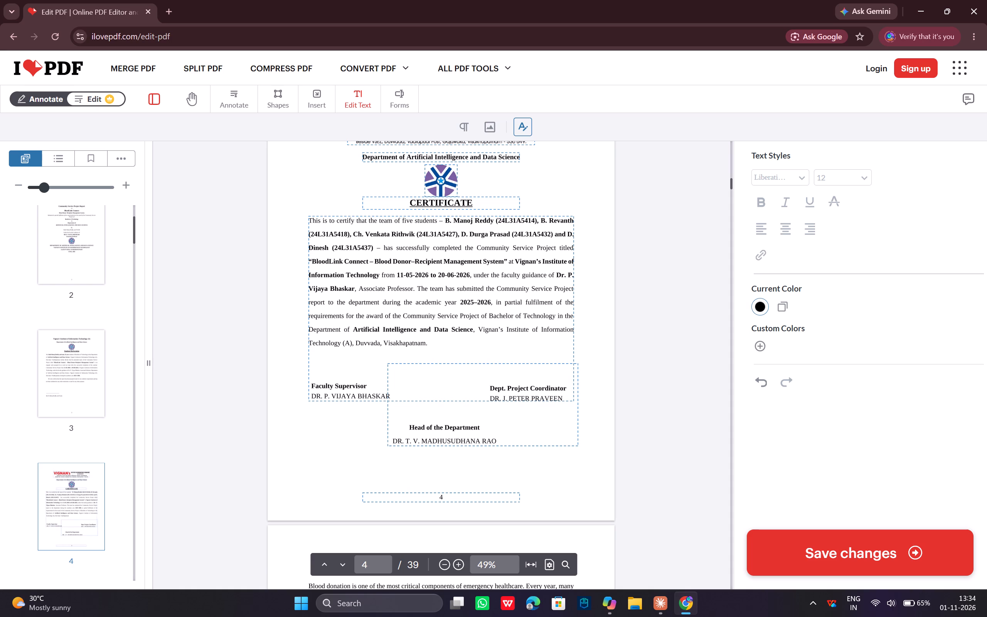
pyautogui.click(343, 447)
# Nudge the whole signature block slightly left on the certificate so its right edge meets the body text's right edge.
pyautogui.click(409, 424)
pyautogui.moveTo(409, 424); pyautogui.dragTo(410, 427)
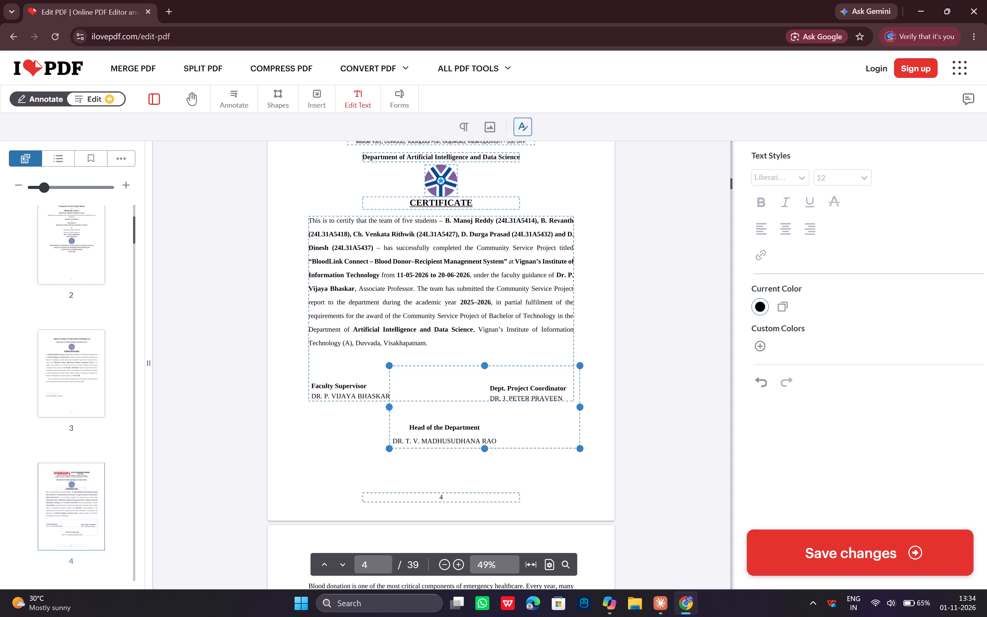
pyautogui.moveTo(410, 427); pyautogui.dragTo(408, 425)
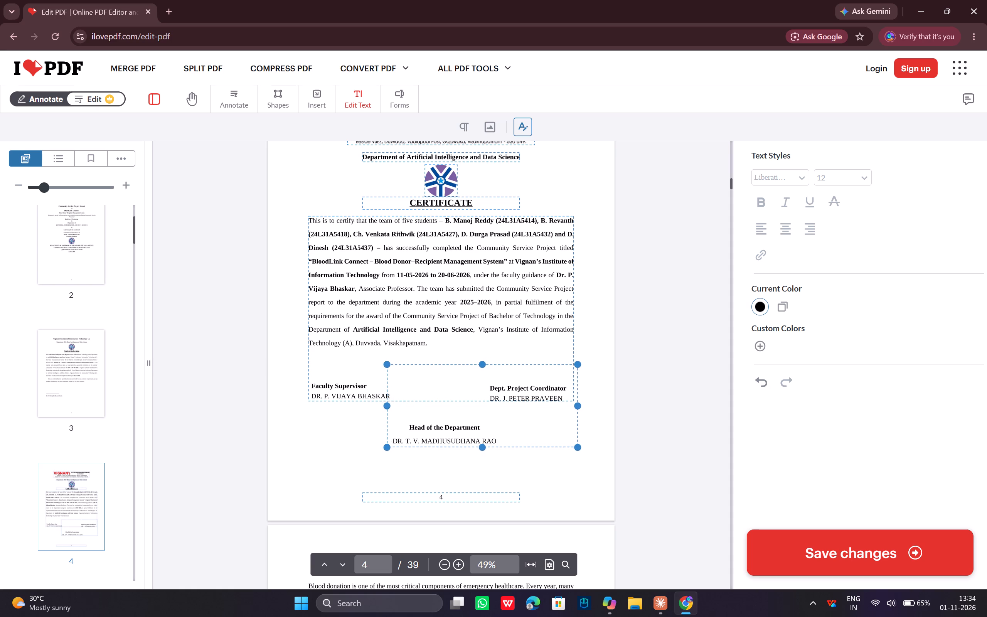
pyautogui.moveTo(408, 425); pyautogui.dragTo(405, 424)
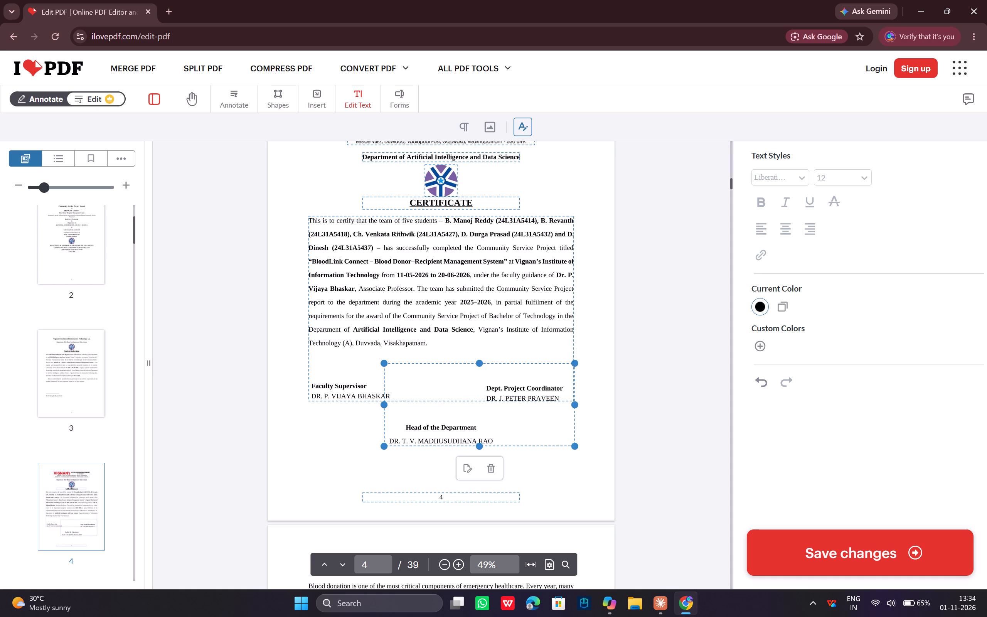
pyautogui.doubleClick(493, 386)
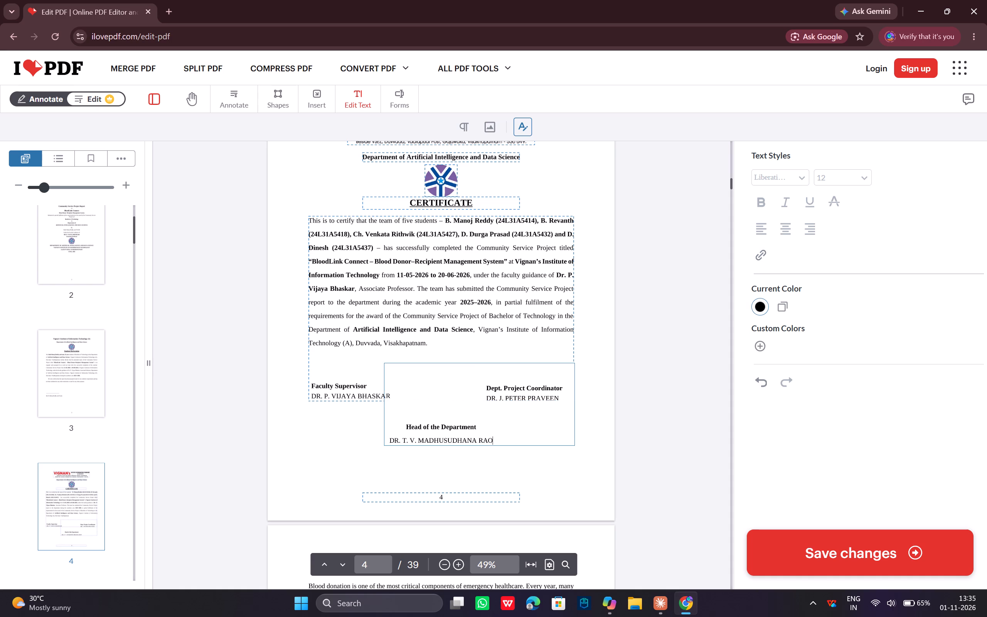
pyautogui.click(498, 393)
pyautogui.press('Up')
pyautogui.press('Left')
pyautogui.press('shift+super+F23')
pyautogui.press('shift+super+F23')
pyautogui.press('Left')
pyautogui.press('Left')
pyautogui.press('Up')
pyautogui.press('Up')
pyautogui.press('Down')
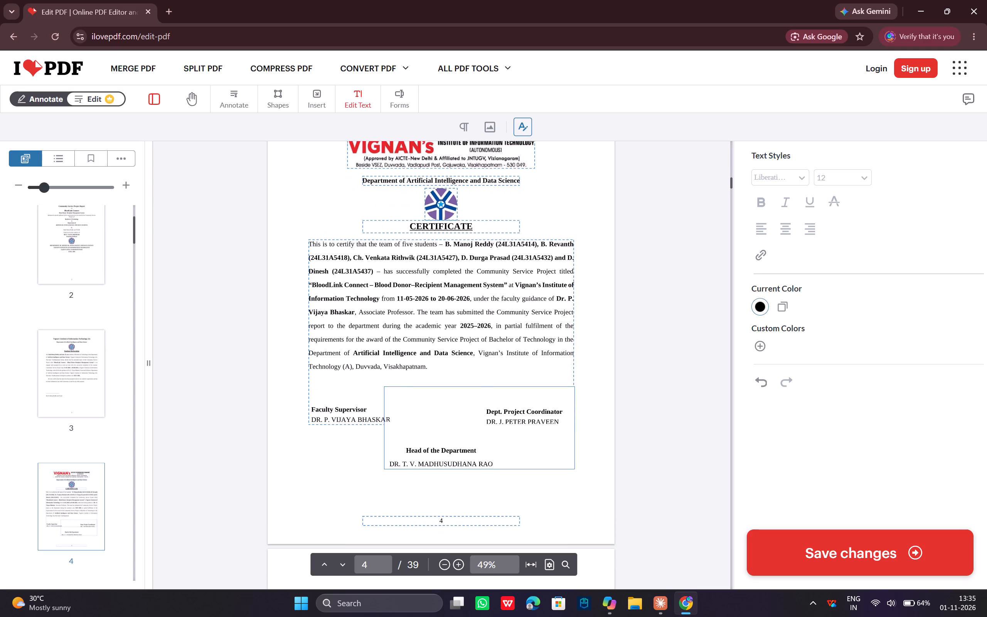
# Insert four spaces before the Dept. Project Coordinator heading in the signature block.
pyautogui.doubleClick(508, 411)
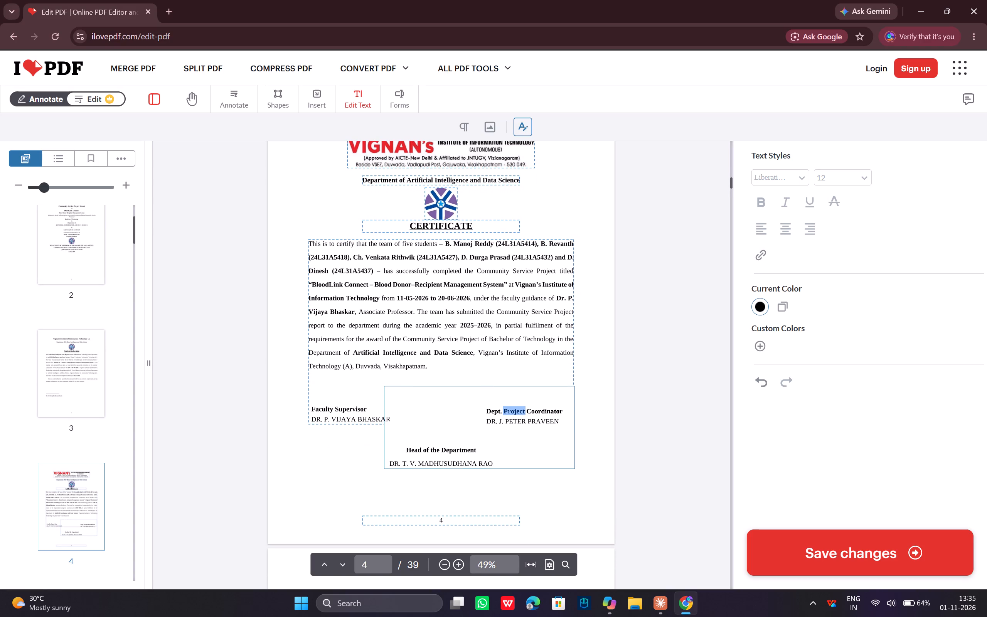
pyautogui.click(508, 411)
pyautogui.press('Left')
pyautogui.press('Left')
pyautogui.press('Left')
pyautogui.press('Left')
pyautogui.press('Left')
pyautogui.press('Left')
pyautogui.press('Left')
pyautogui.press('space')
pyautogui.press('space')
pyautogui.press('space')
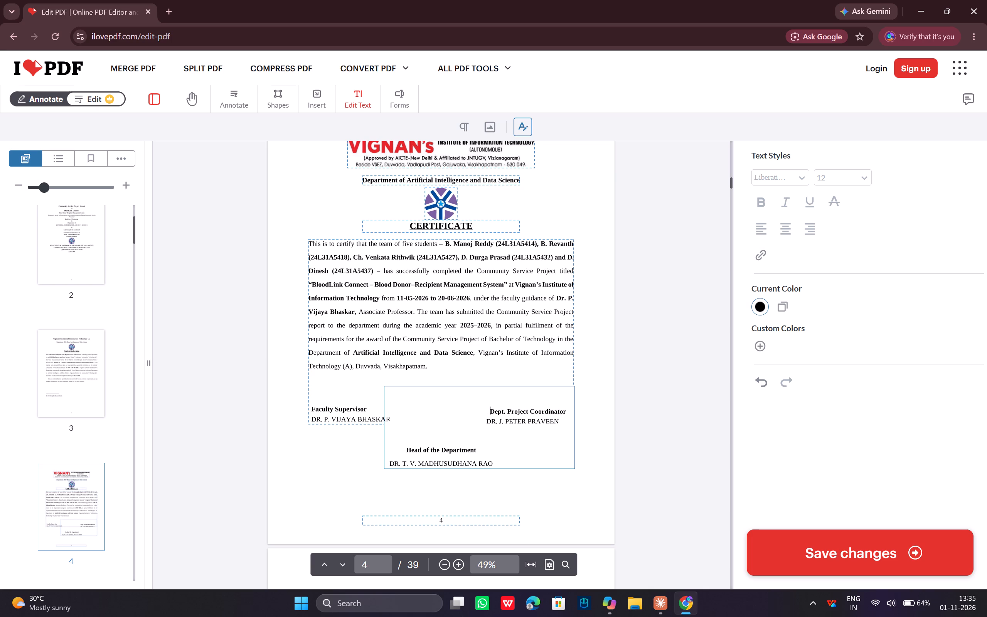
pyautogui.press('space')
# Insert four spaces before the coordinator's name to align it under its heading and finish editing the block.
pyautogui.press('Down')
pyautogui.press('Left')
pyautogui.press('Left')
pyautogui.press('Right')
pyautogui.press('space')
pyautogui.press('space')
pyautogui.press('space')
pyautogui.press('space')
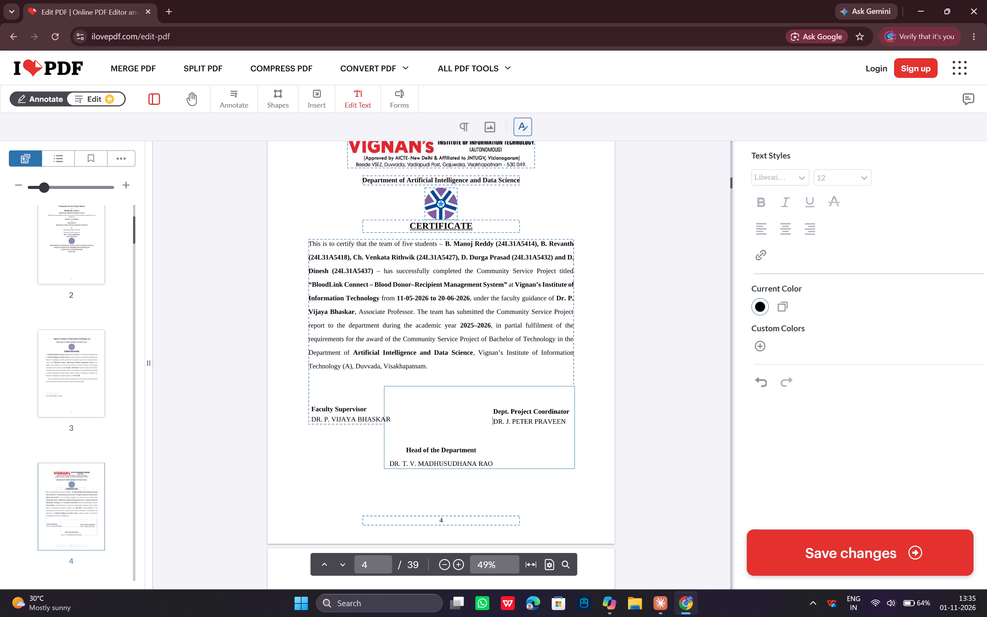
pyautogui.click(655, 427)
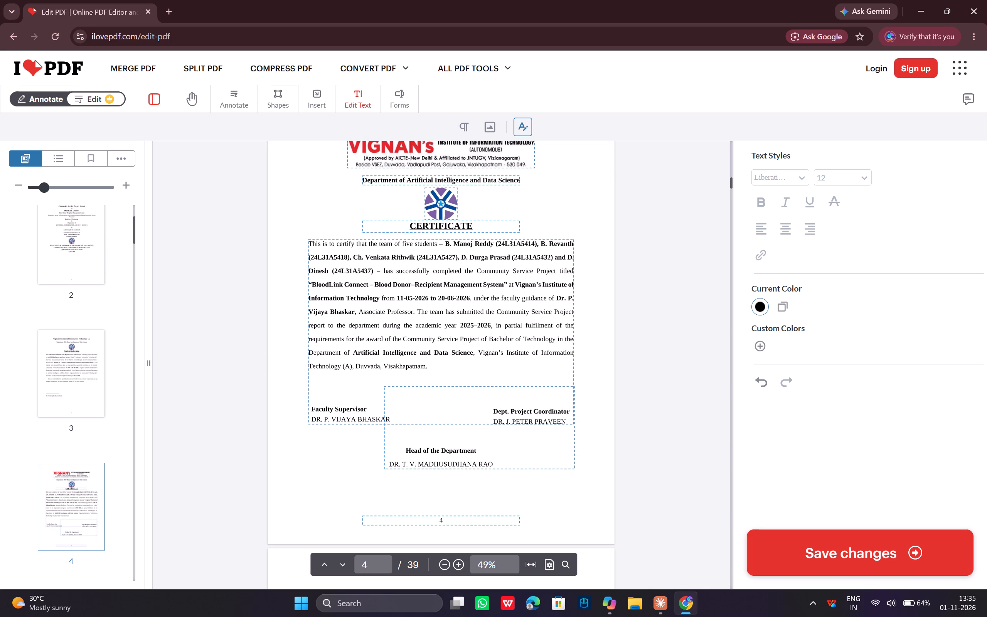
pyautogui.click(655, 427)
# Push the Head of the Department heading and name down two lines, indenting the heading with four spaces, and finish editing.
pyautogui.click(413, 482)
pyautogui.doubleClick(408, 451)
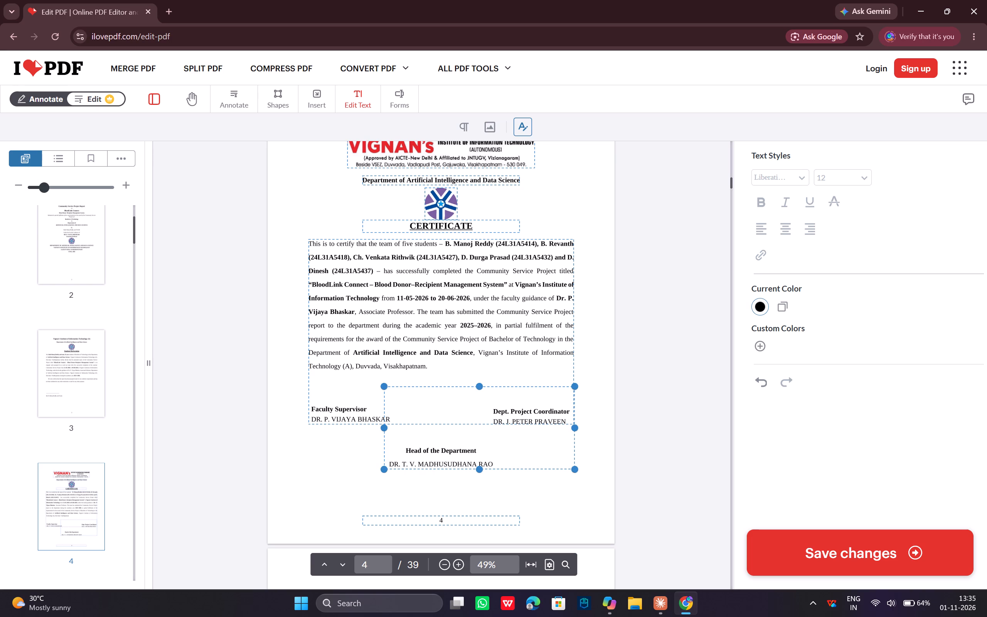
pyautogui.click(408, 451)
pyautogui.press('Return')
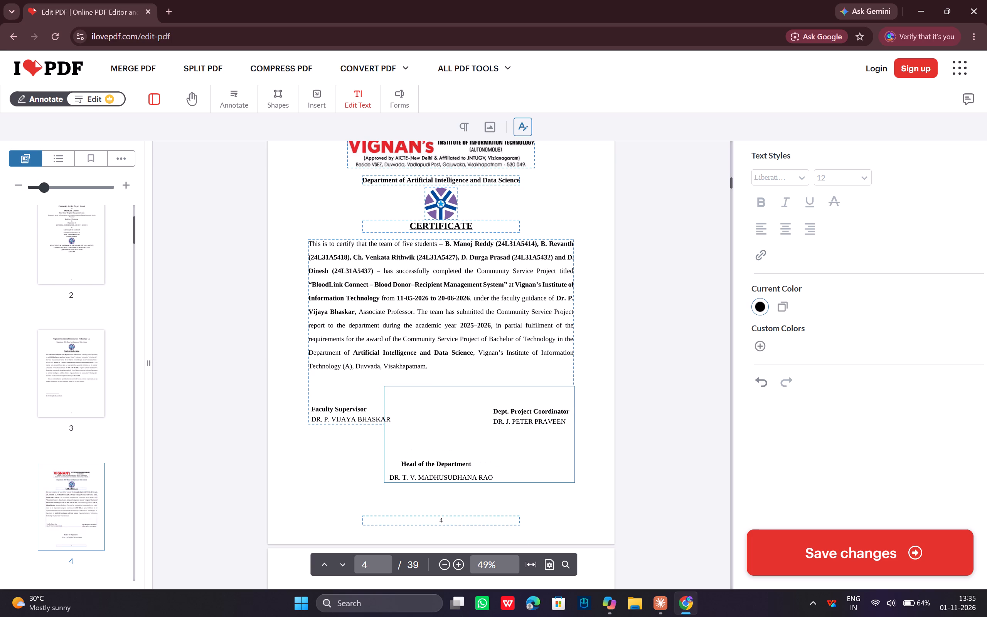
pyautogui.press('space')
pyautogui.press('space')
pyautogui.press('space')
pyautogui.press('Return')
pyautogui.press('space')
pyautogui.press('space')
pyautogui.press('space')
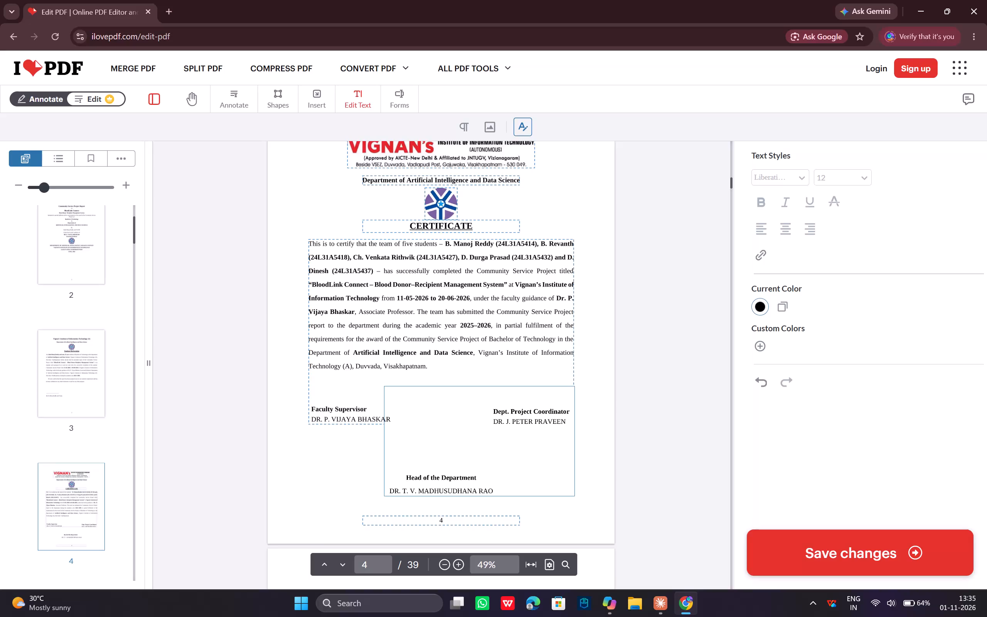
pyautogui.press('space')
pyautogui.click(332, 470)
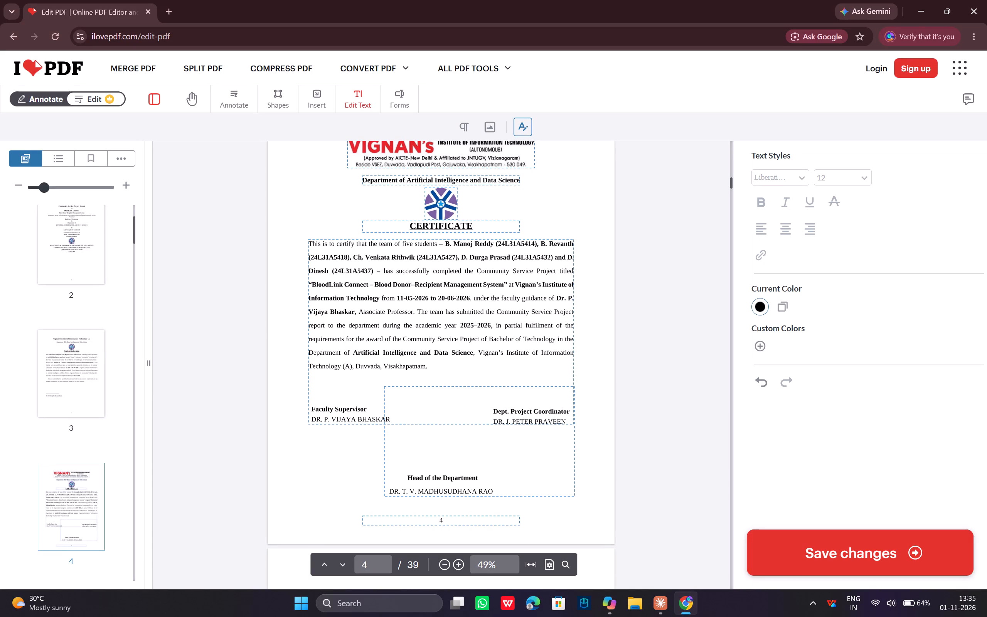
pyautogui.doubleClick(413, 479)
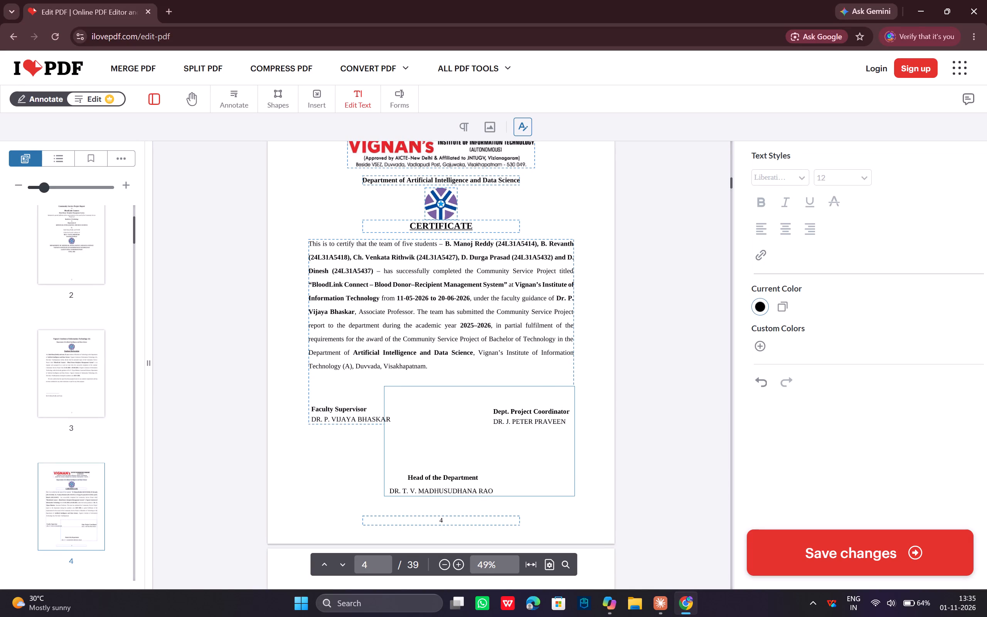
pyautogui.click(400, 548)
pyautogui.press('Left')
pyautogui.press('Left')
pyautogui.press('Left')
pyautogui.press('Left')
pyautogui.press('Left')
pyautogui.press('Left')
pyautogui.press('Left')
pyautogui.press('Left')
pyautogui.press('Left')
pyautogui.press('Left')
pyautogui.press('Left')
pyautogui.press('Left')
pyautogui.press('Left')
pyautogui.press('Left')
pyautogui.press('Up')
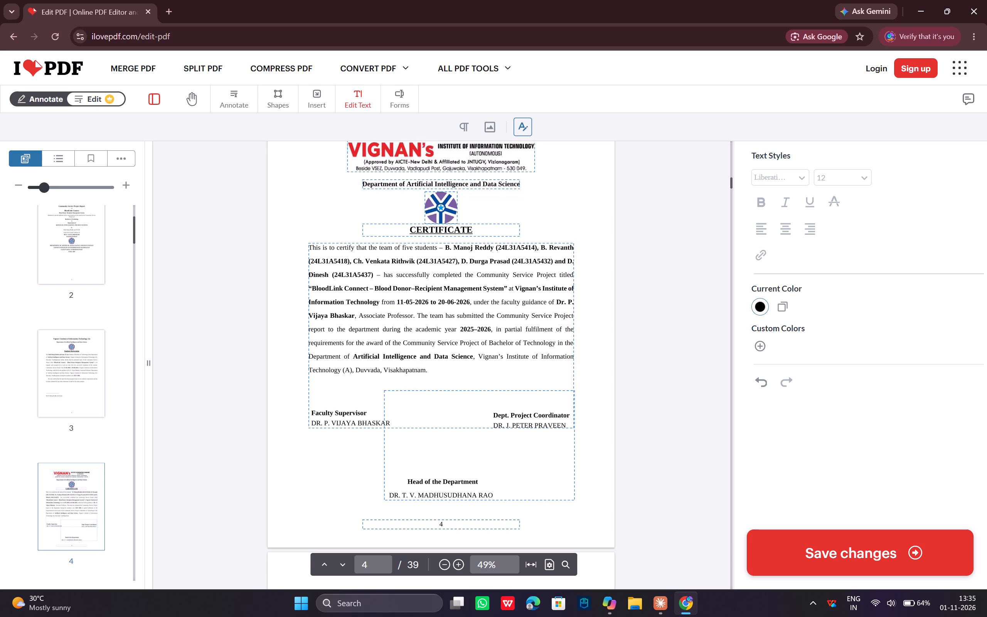
# Reopen the signature block for editing and indent the Head of the Department heading by three more spaces.
pyautogui.doubleClick(421, 496)
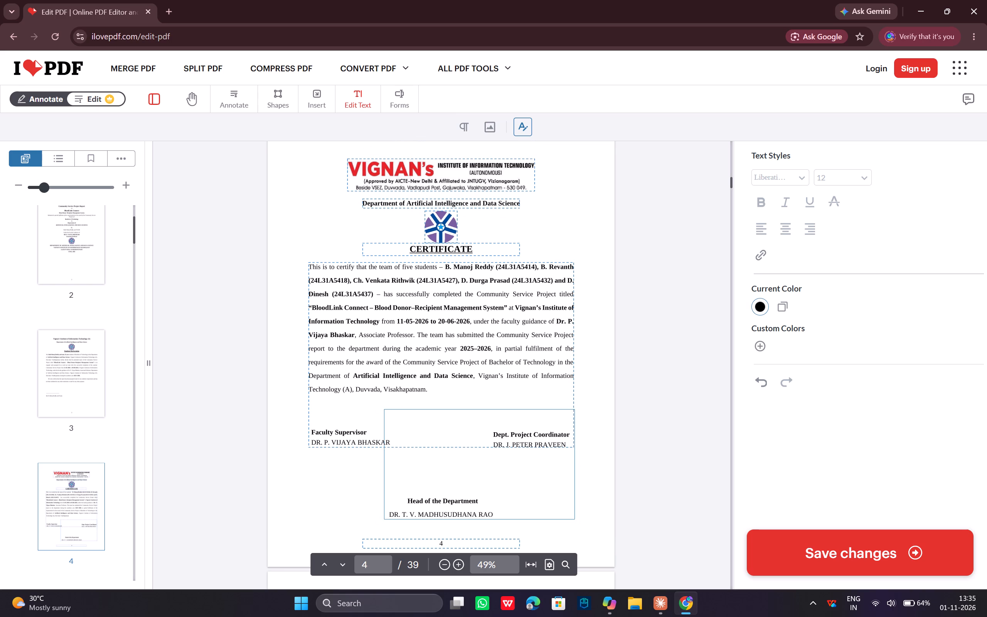
pyautogui.doubleClick(421, 499)
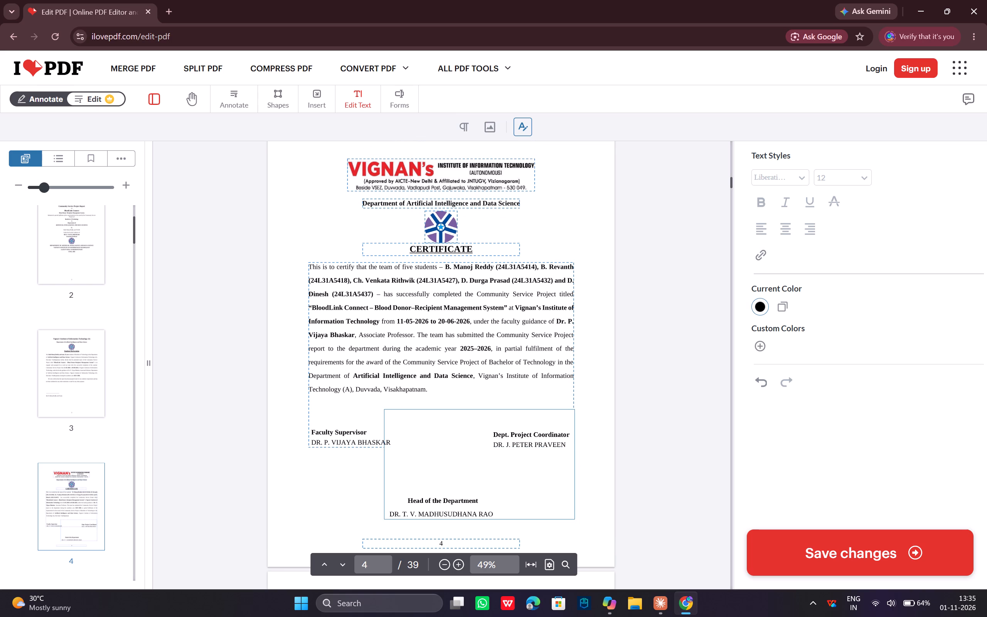
pyautogui.doubleClick(421, 499)
pyautogui.click(421, 499)
pyautogui.moveTo(421, 499); pyautogui.dragTo(418, 509)
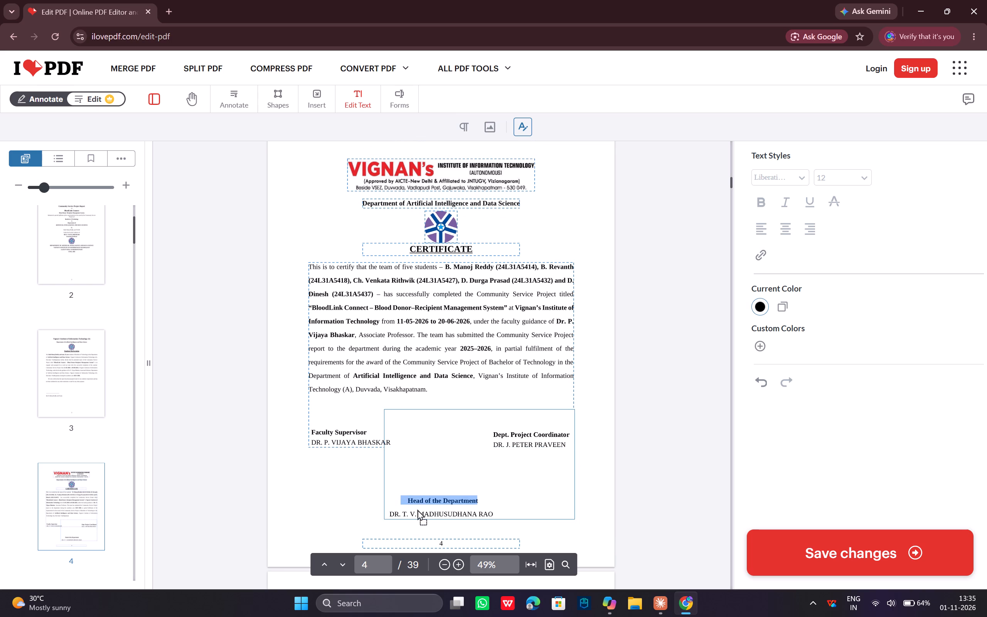
pyautogui.moveTo(418, 509); pyautogui.dragTo(423, 487)
pyautogui.press('Down')
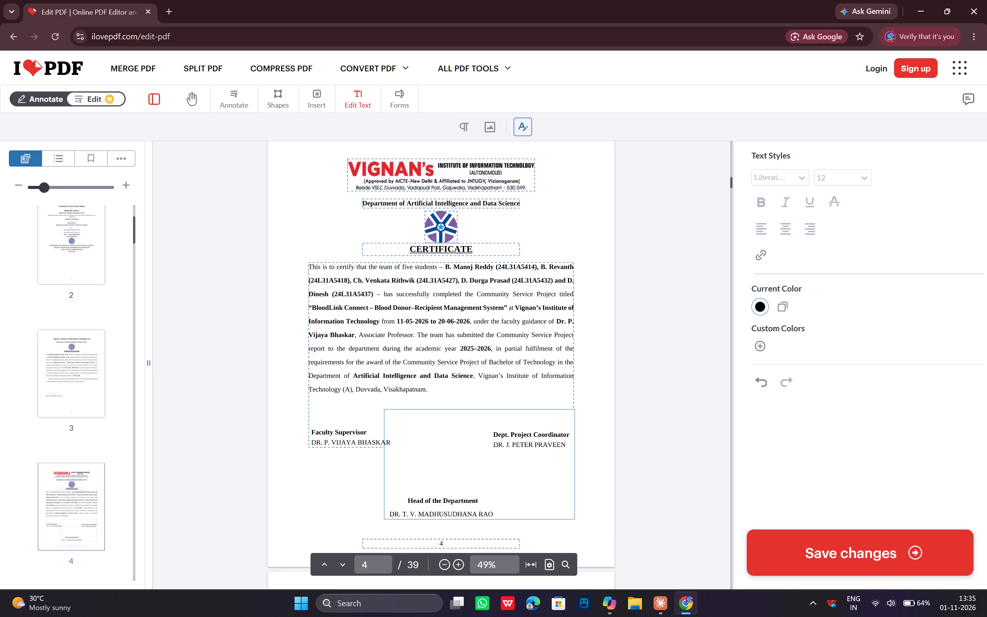
pyautogui.press('Right')
pyautogui.press('space')
pyautogui.press('space')
pyautogui.press('space')
pyautogui.press('space')
pyautogui.press('BackSpace')
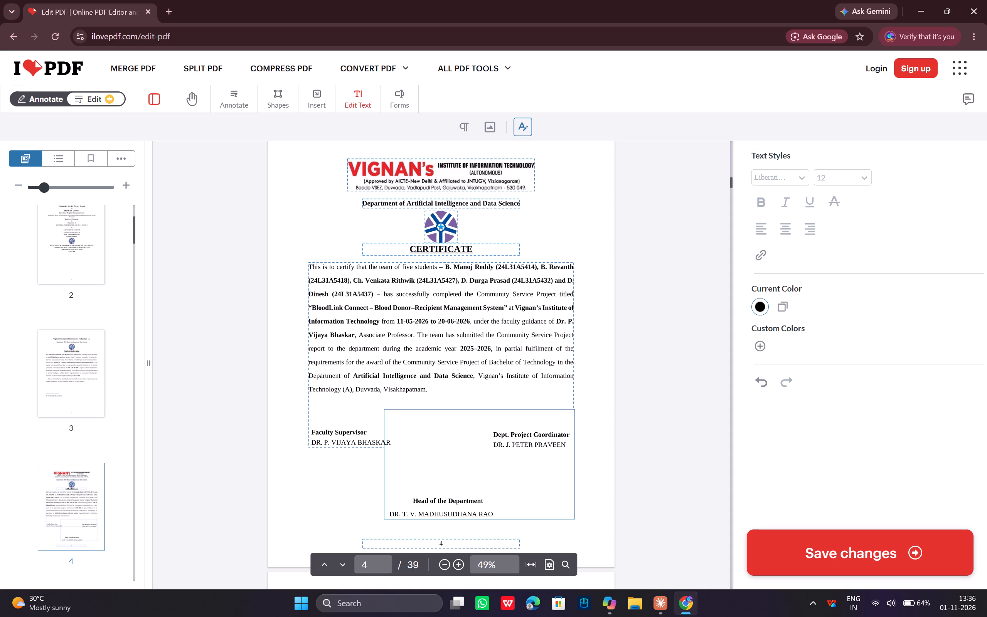
# Insert four spaces before the department head's name to centre it under the heading and finish editing the block.
pyautogui.press('Down')
pyautogui.press('Left')
pyautogui.press('Left')
pyautogui.press('Left')
pyautogui.press('Left')
pyautogui.press('Left')
pyautogui.press('Left')
pyautogui.press('Left')
pyautogui.press('space')
pyautogui.press('space')
pyautogui.press('space')
pyautogui.press('space')
pyautogui.click(719, 533)
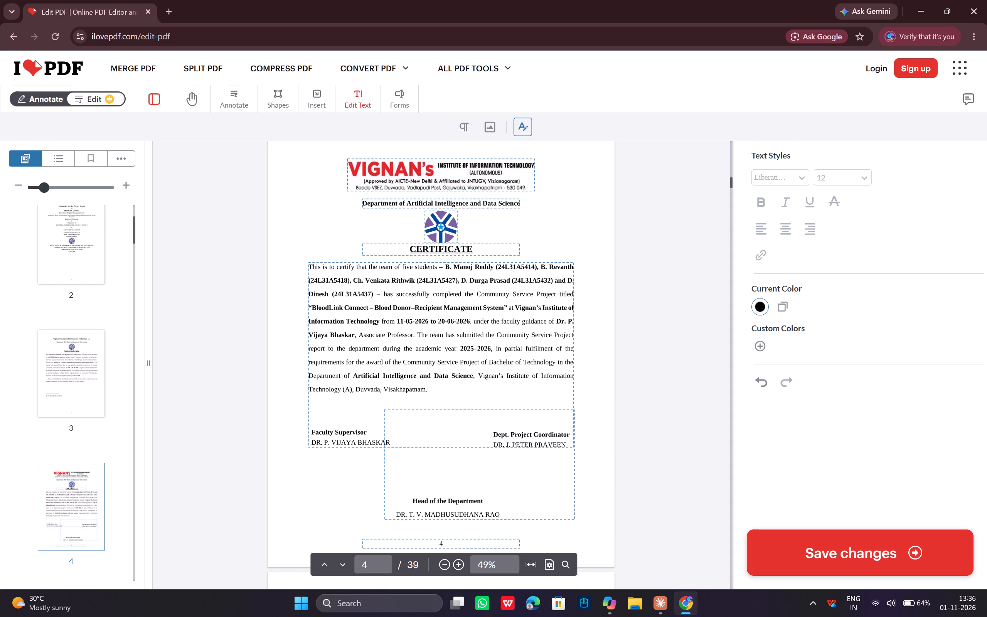
pyautogui.click(699, 514)
# Open the certificate text block for editing and push the Faculty Supervisor heading and name down one line.
pyautogui.scroll(-1, 699, 514)
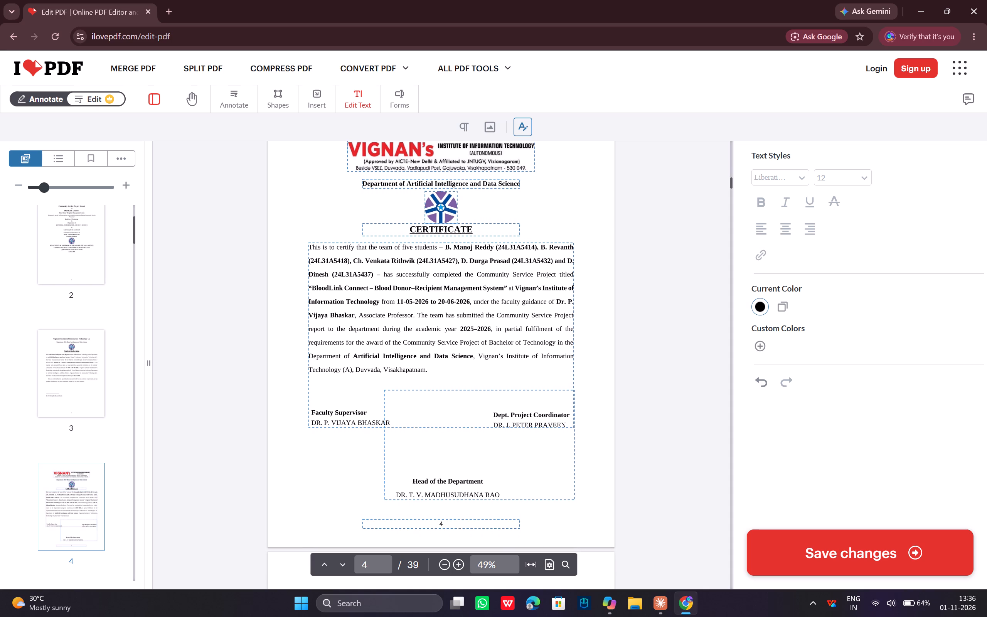
pyautogui.scroll(-2, 699, 514)
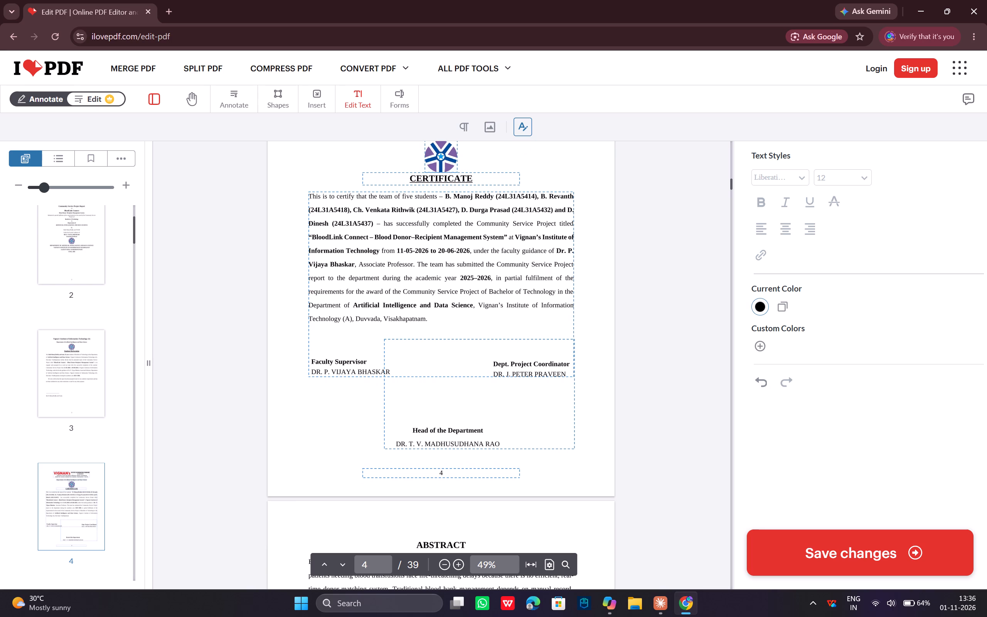
pyautogui.click(314, 358)
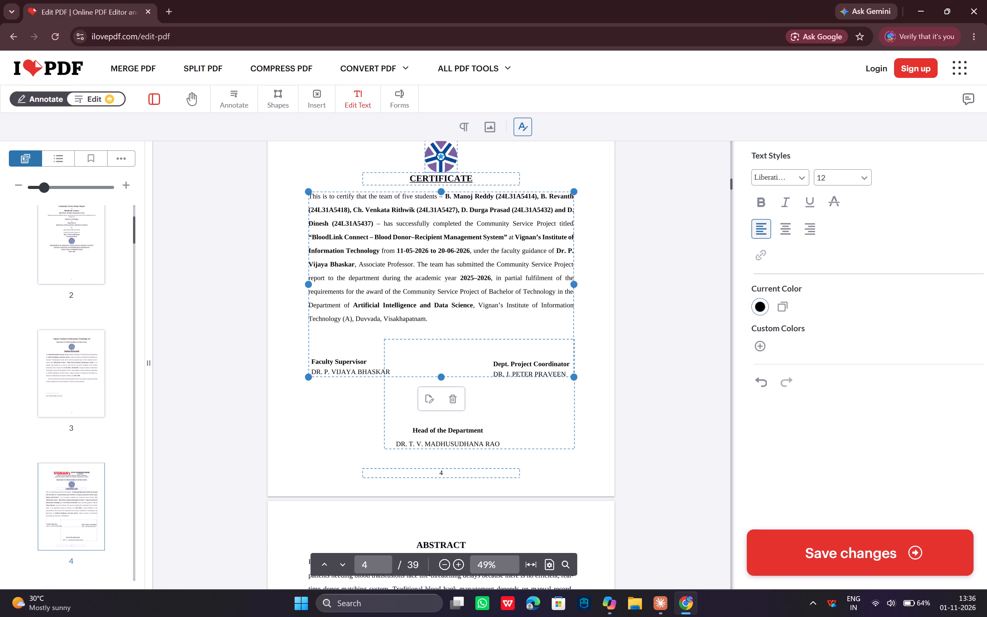
pyautogui.doubleClick(312, 358)
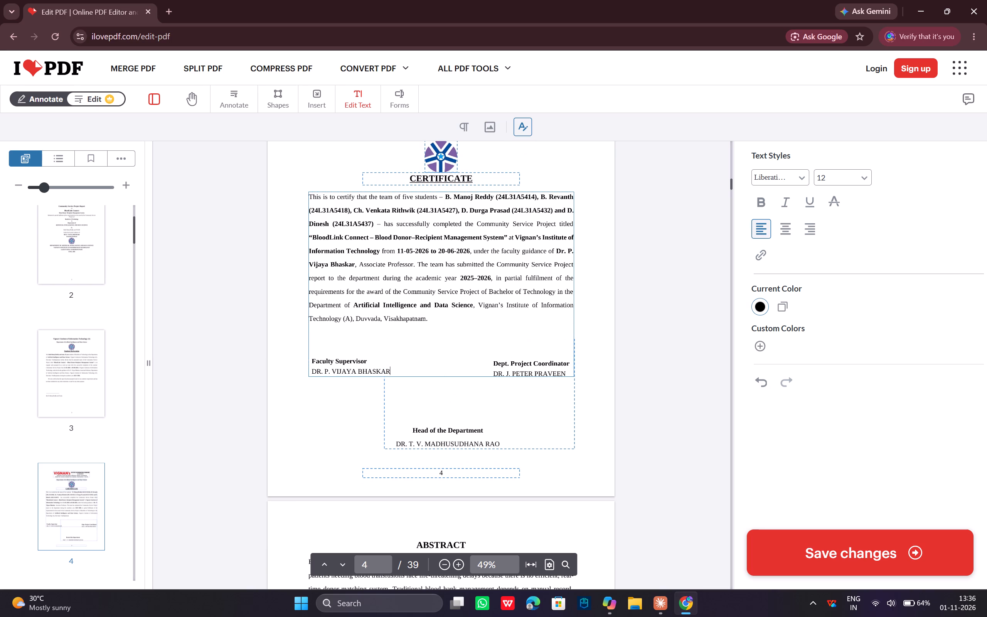
pyautogui.click(316, 361)
pyautogui.press('Left')
pyautogui.press('Return')
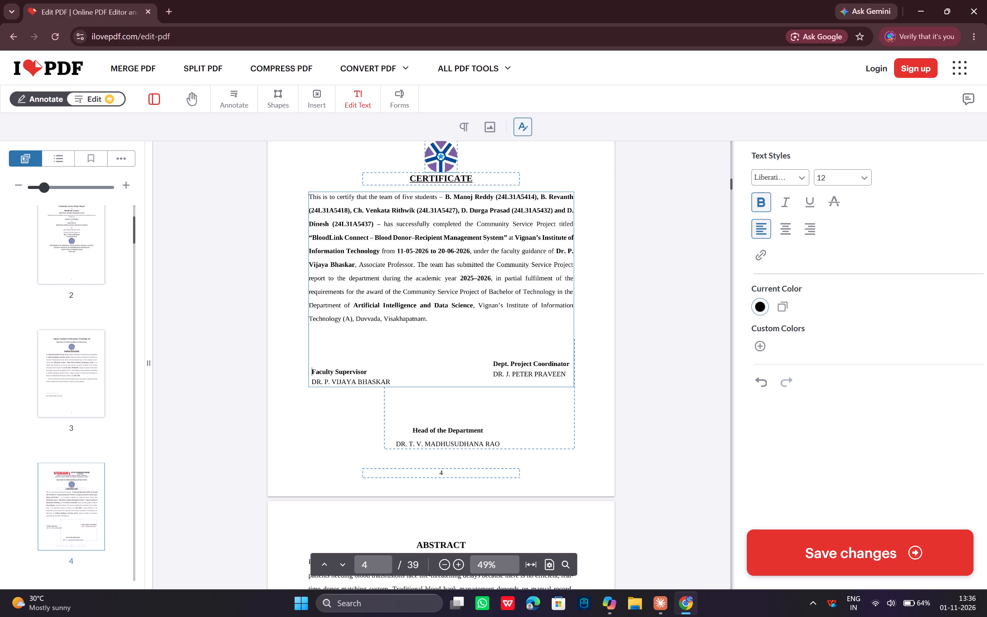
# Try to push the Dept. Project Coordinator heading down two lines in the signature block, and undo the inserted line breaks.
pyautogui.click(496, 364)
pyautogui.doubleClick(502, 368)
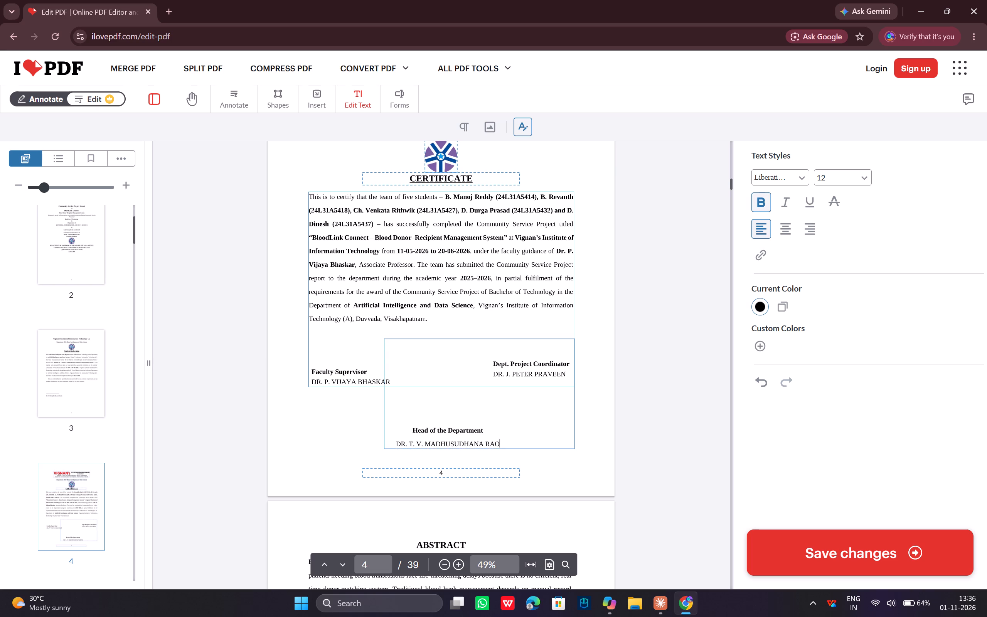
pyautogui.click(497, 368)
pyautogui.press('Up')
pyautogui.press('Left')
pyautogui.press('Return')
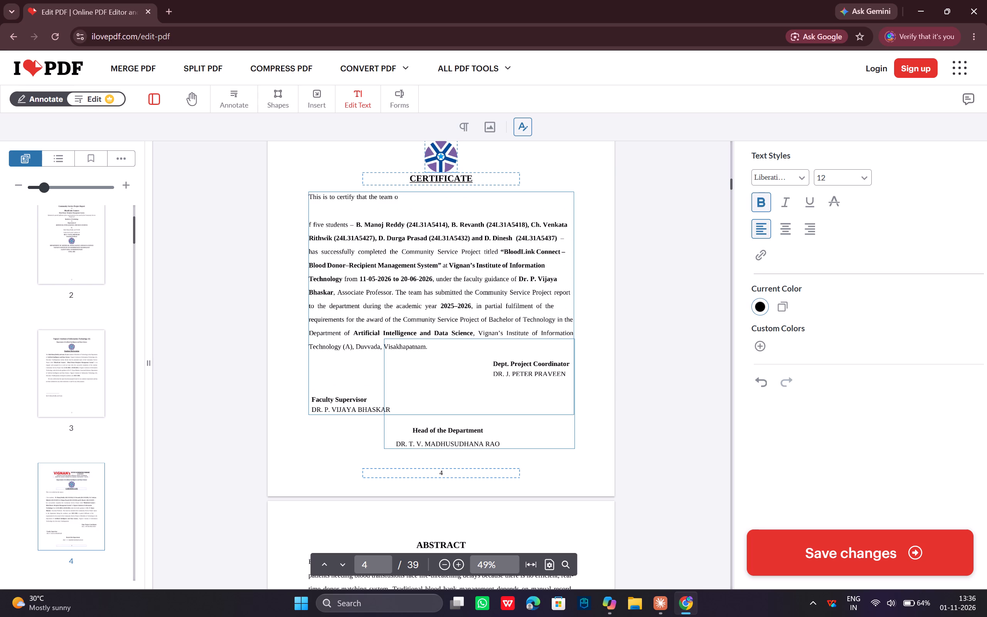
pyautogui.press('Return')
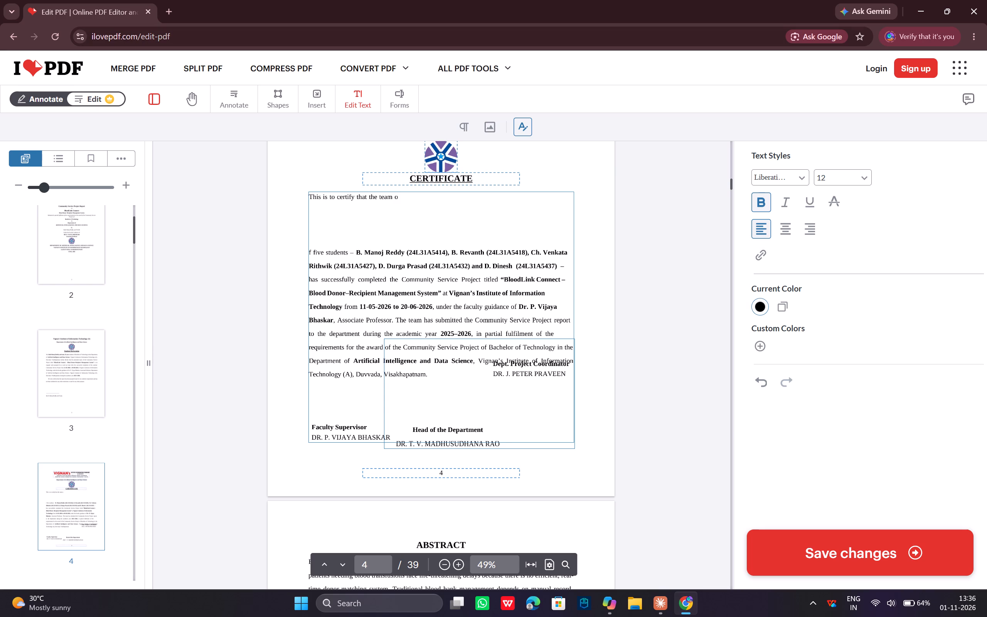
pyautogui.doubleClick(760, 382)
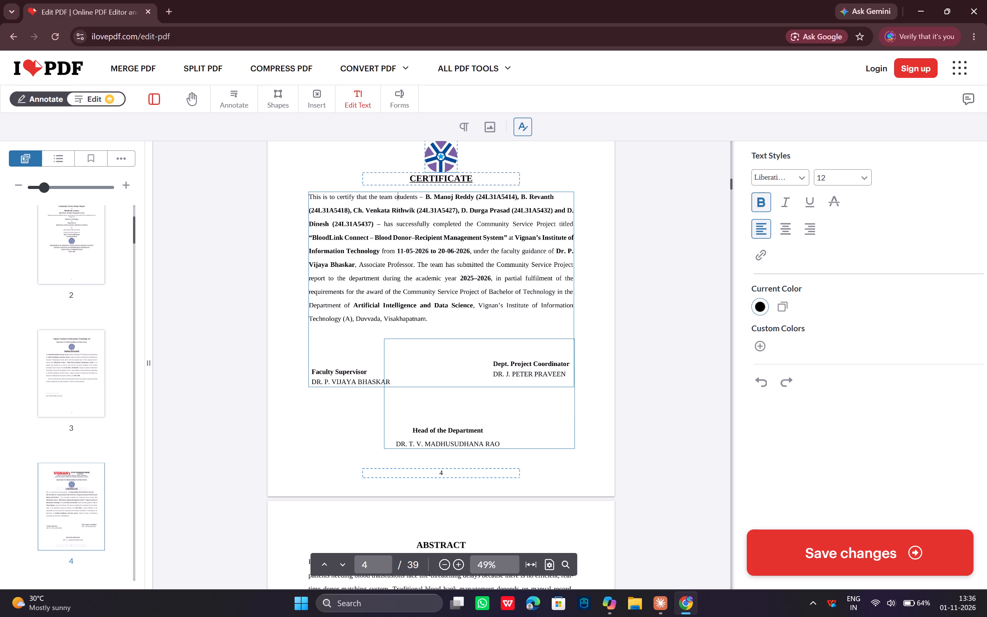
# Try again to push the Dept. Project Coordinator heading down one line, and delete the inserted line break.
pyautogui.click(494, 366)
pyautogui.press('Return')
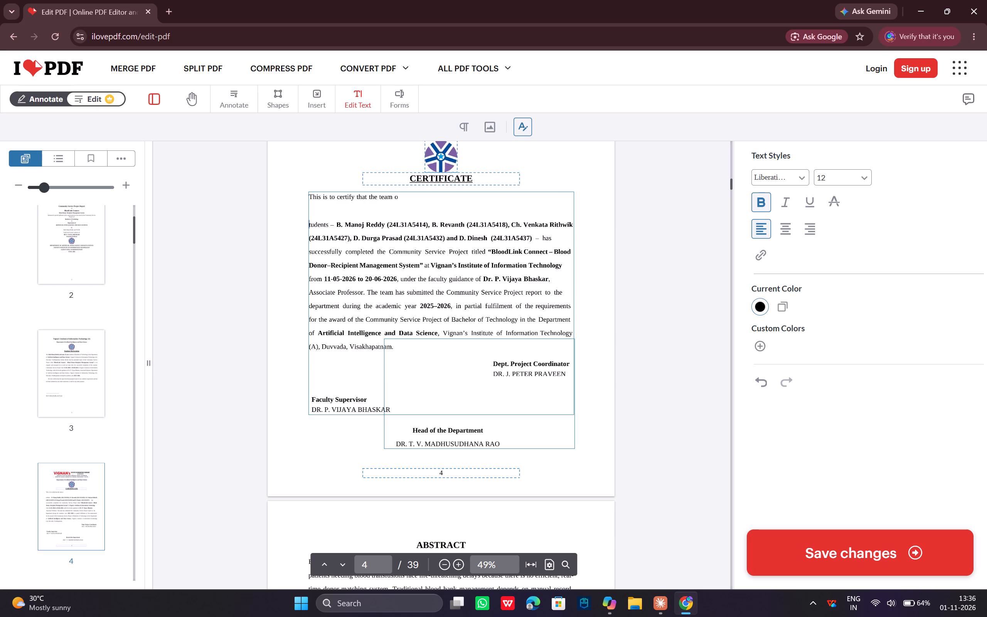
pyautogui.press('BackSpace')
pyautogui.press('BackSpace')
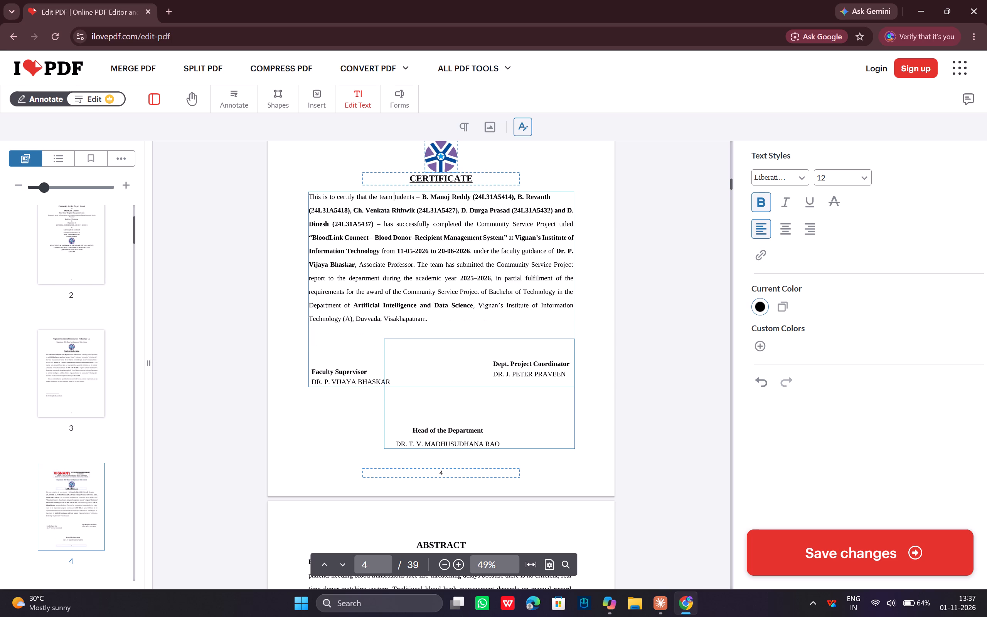
# Undo the recent text edits on the Certificate page one after another and finish editing the signature block.
pyautogui.click(767, 383)
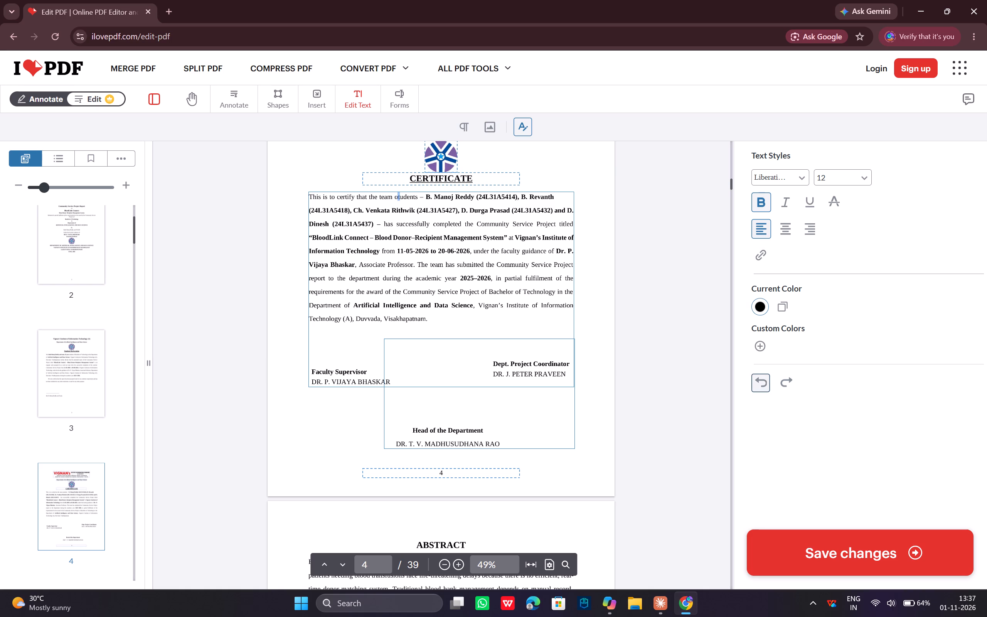
pyautogui.click(767, 383)
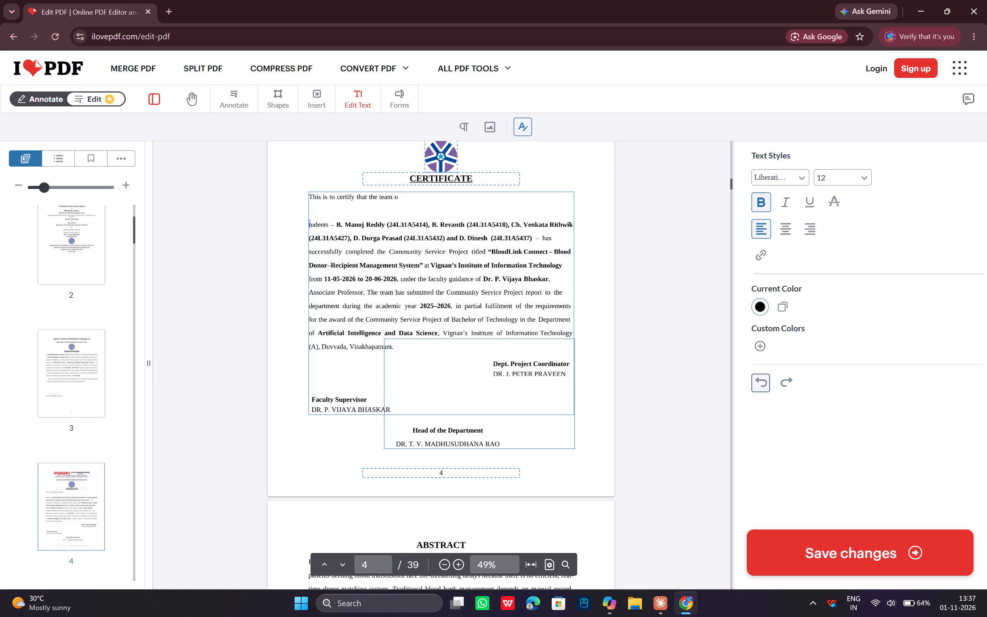
pyautogui.click(767, 383)
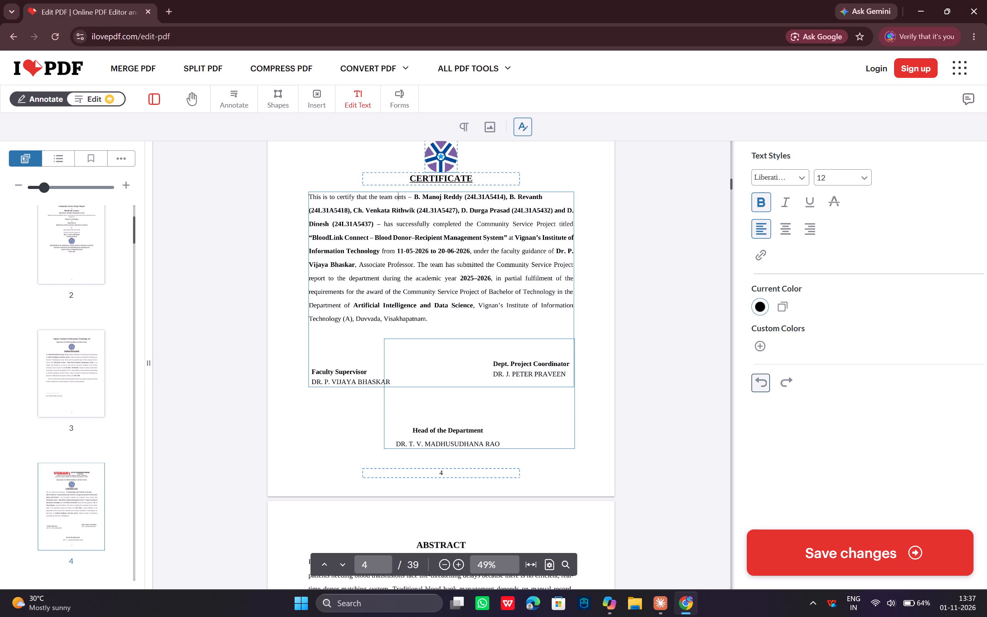
pyautogui.click(767, 383)
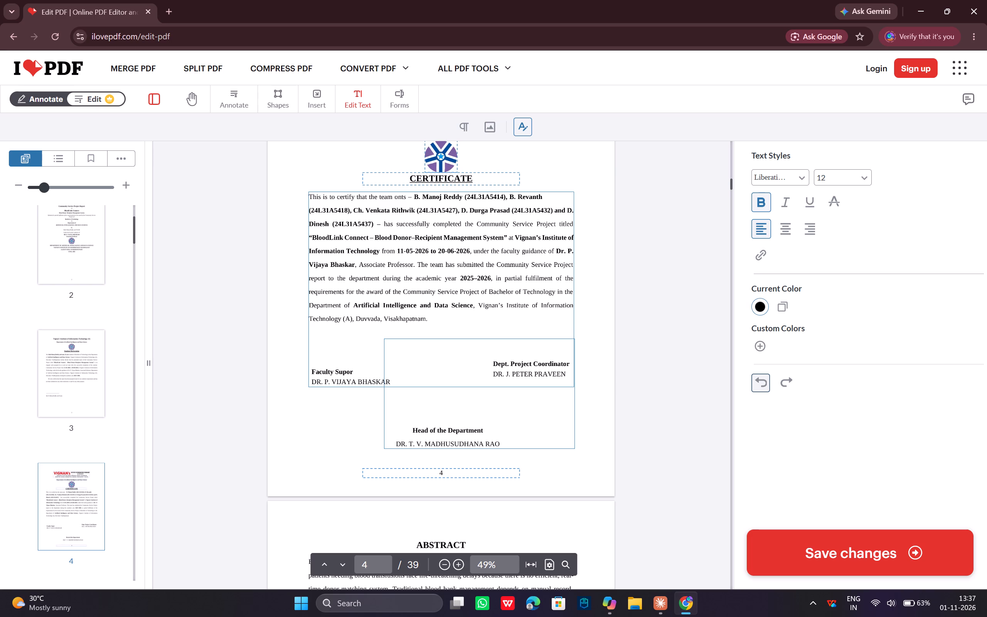
pyautogui.click(767, 383)
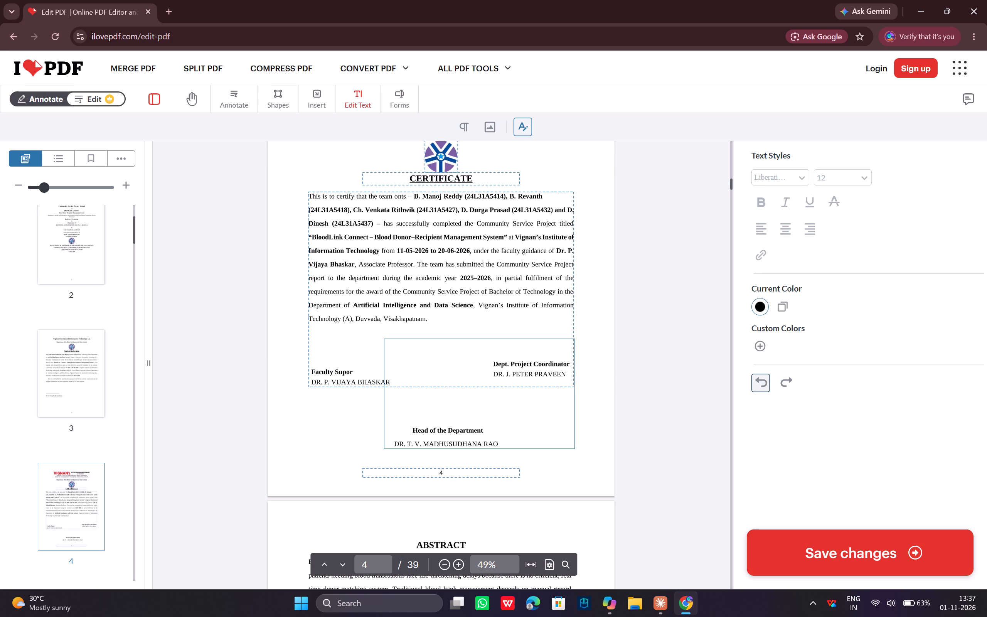
pyautogui.click(767, 383)
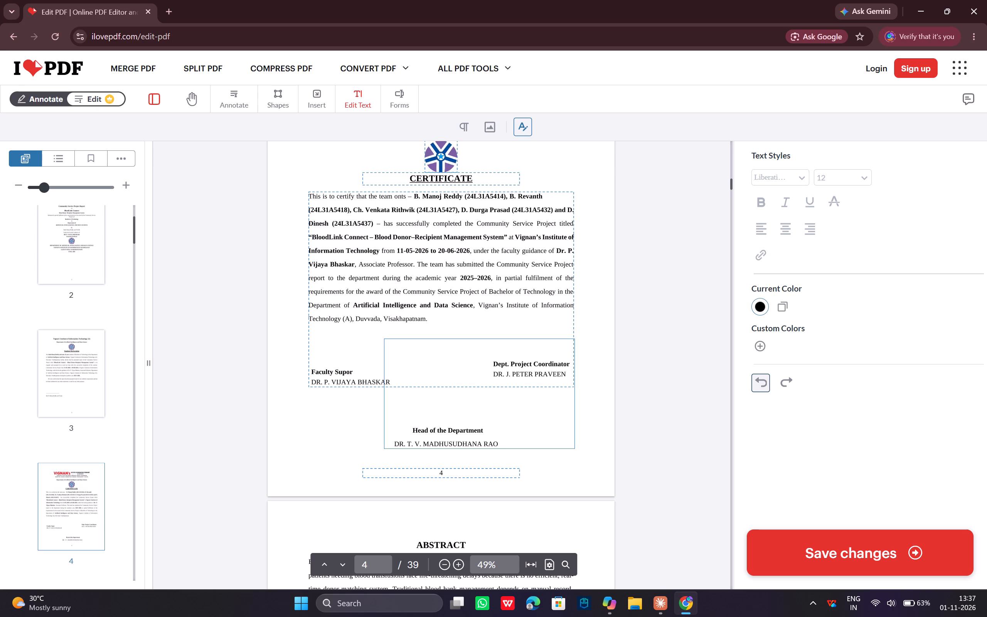
pyautogui.click(767, 383)
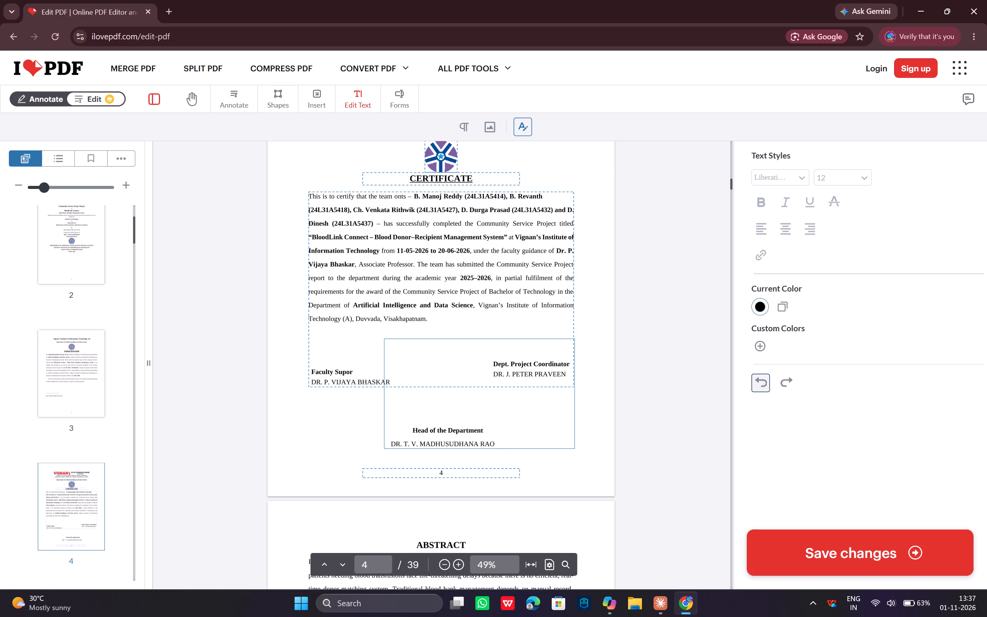
pyautogui.click(767, 383)
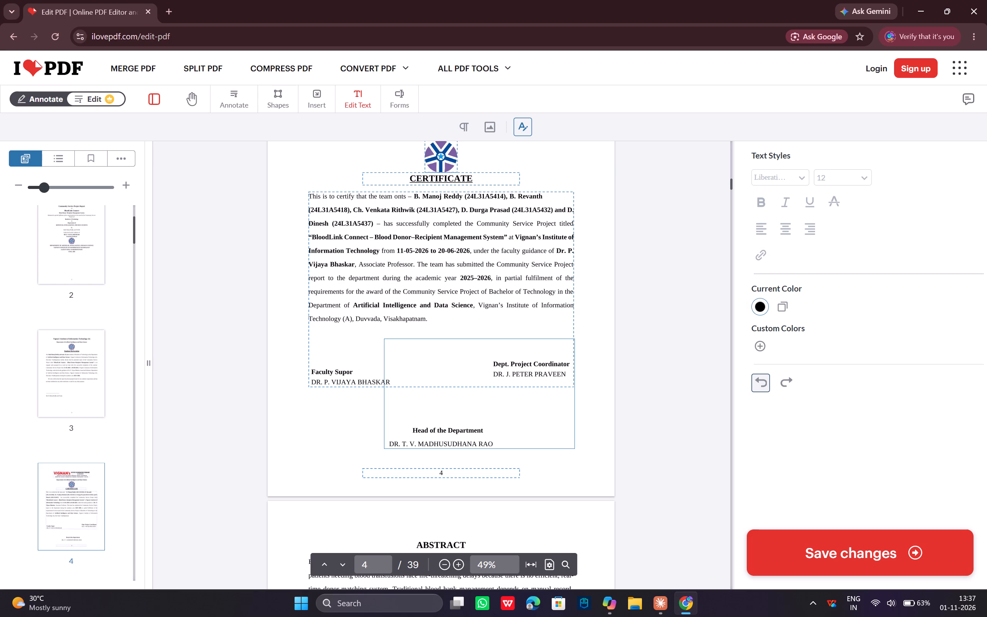
pyautogui.click(767, 383)
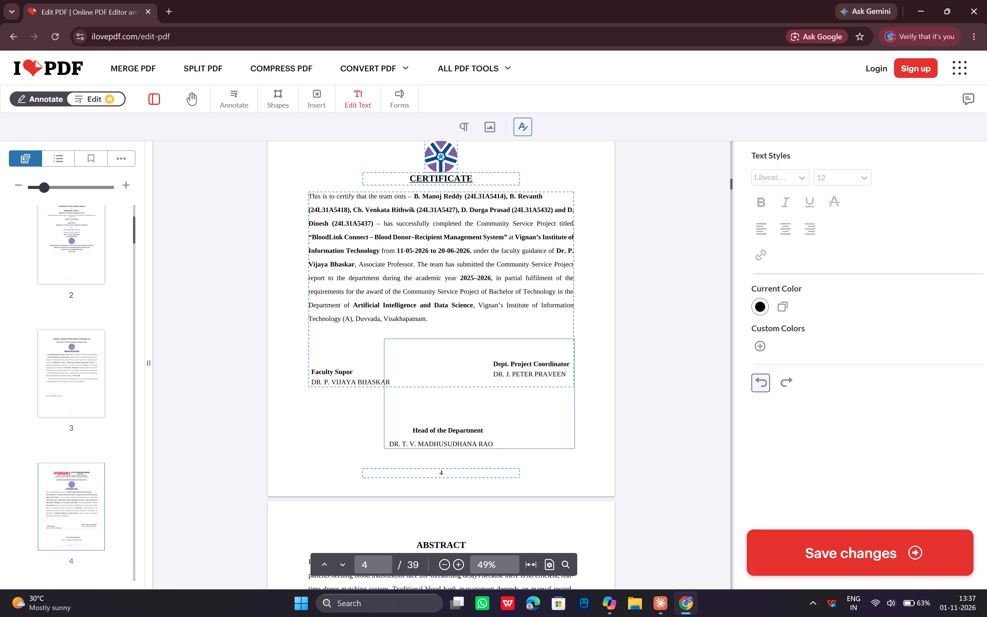
pyautogui.click(767, 383)
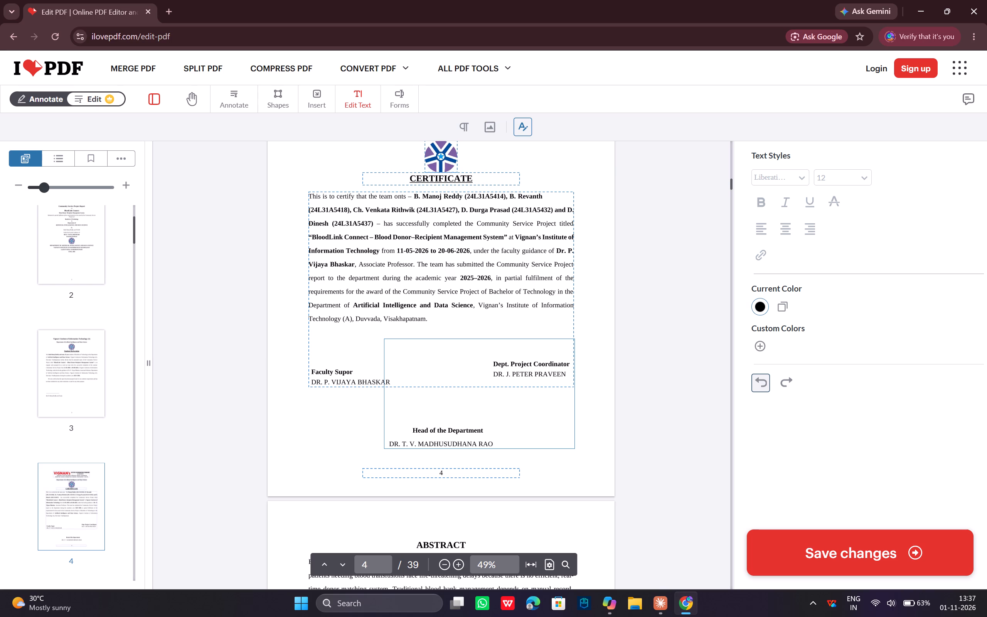
pyautogui.click(767, 383)
pyautogui.click(578, 382)
pyautogui.click(578, 382)
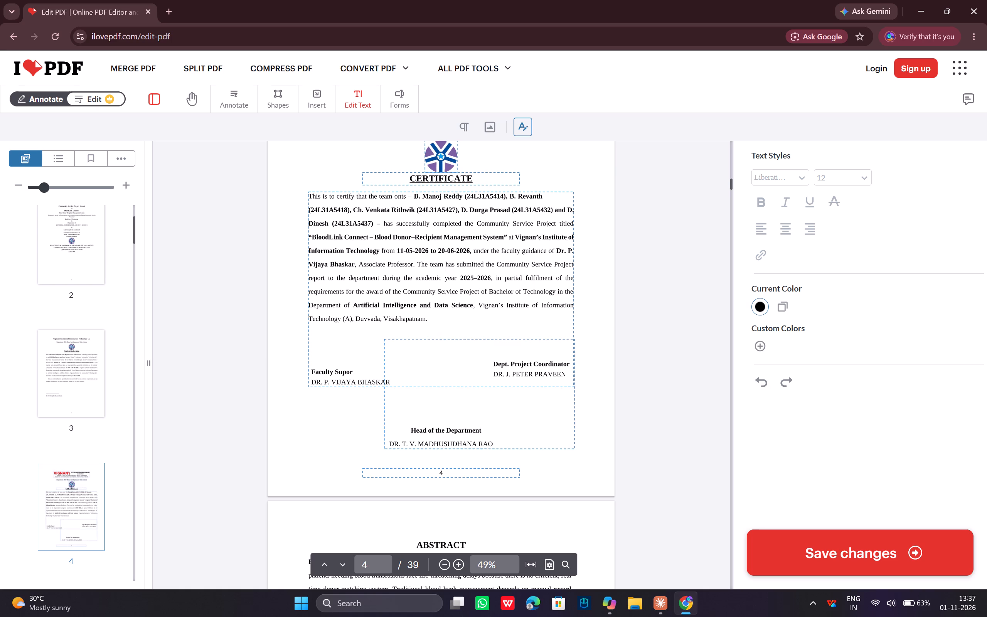
# Open the certificate's signature block for editing and push the Dept. Project Coordinator heading down one line.
pyautogui.click(496, 363)
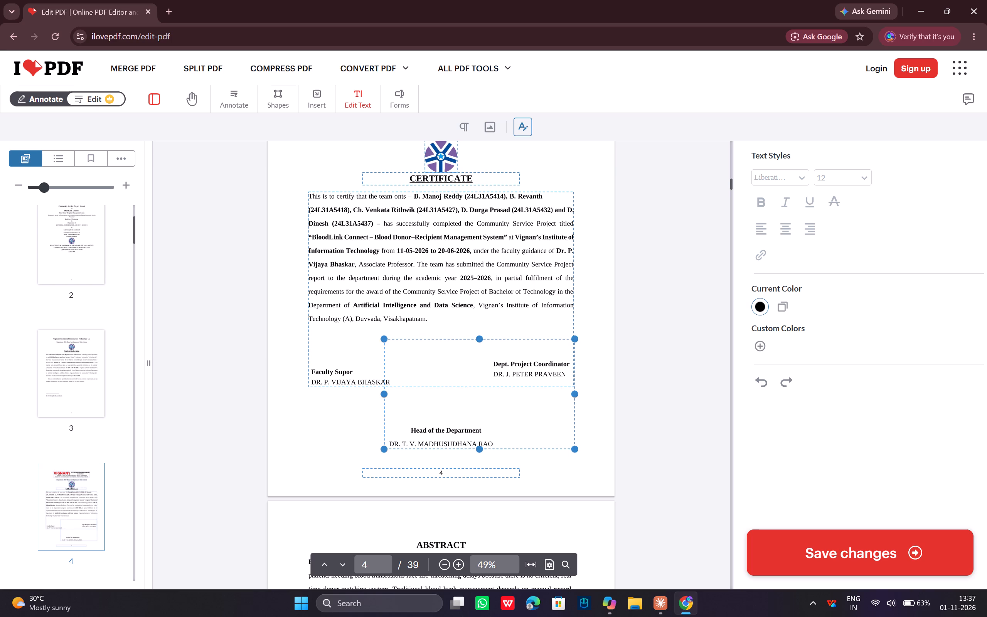
pyautogui.click(496, 363)
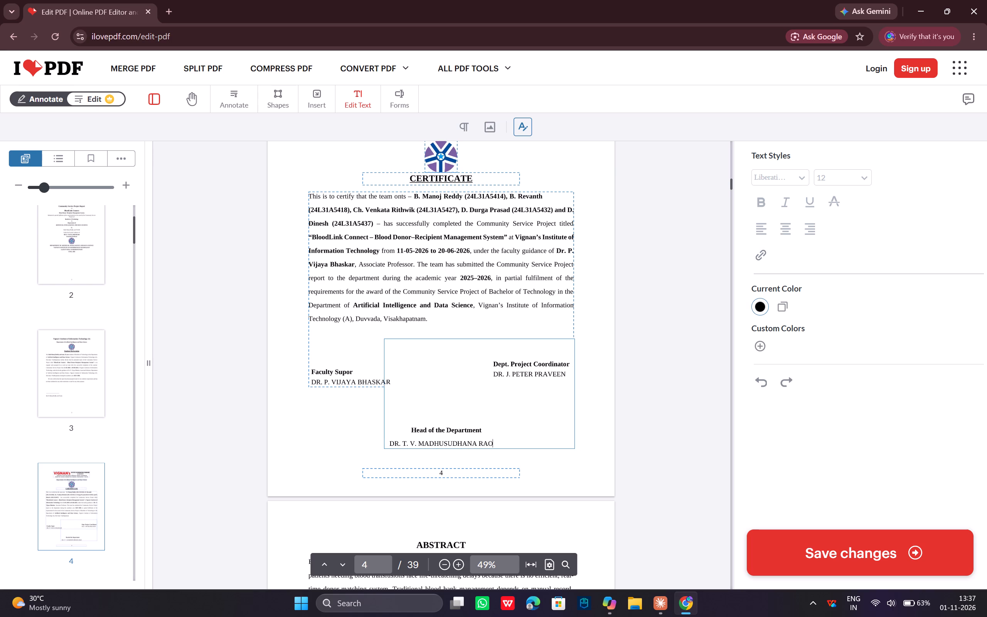
pyautogui.doubleClick(497, 363)
pyautogui.doubleClick(497, 363)
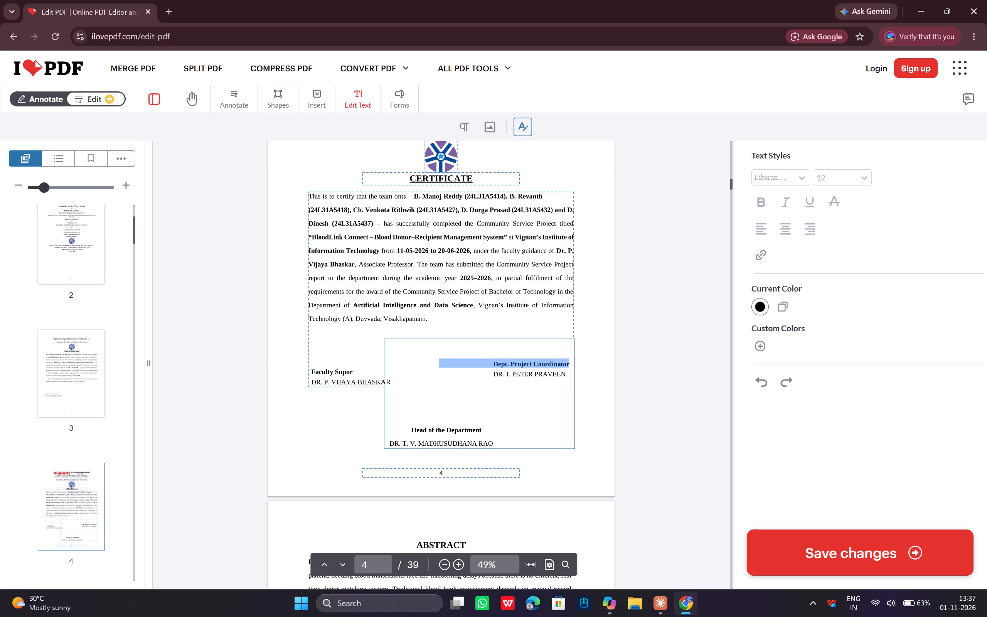
pyautogui.click(499, 364)
pyautogui.click(499, 364)
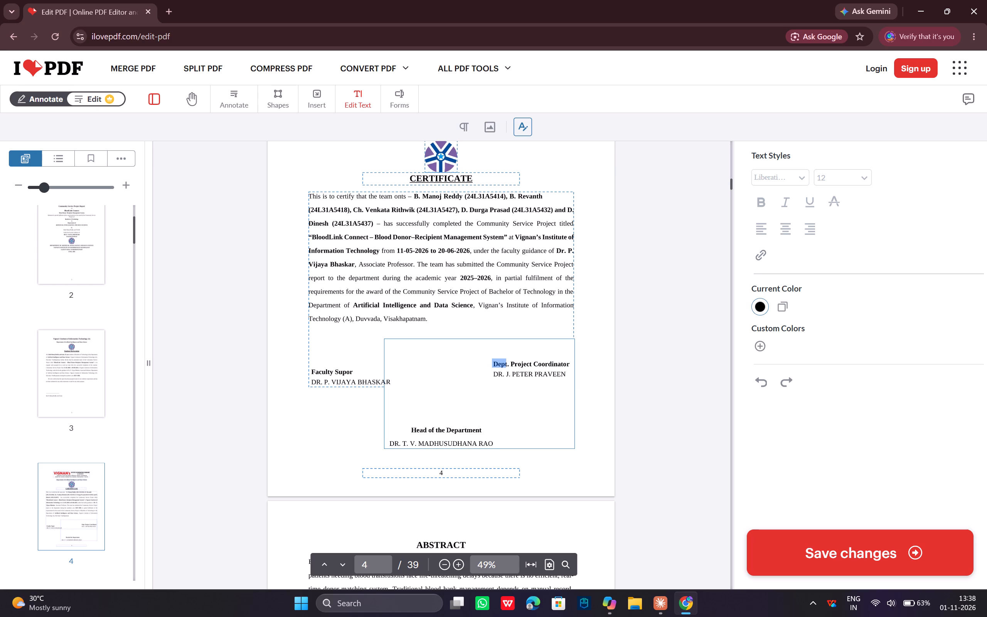
pyautogui.press('Left')
pyautogui.press('Left')
pyautogui.press('Right')
pyautogui.press('Right')
pyautogui.press('Left')
pyautogui.press('Right')
pyautogui.press('Left')
pyautogui.press('Return')
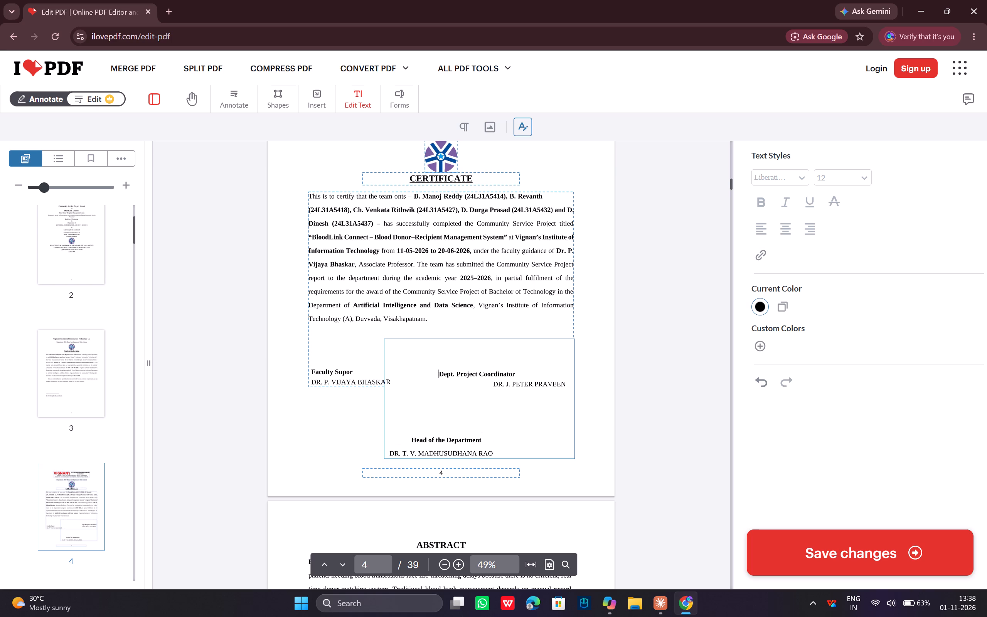
# Indent the Dept. Project Coordinator heading with leading spaces so it sits above the coordinator's name, and finish editing the block.
pyautogui.press('space')
pyautogui.press('space')
pyautogui.press('space')
pyautogui.press('space')
pyautogui.press('space')
pyautogui.press('space')
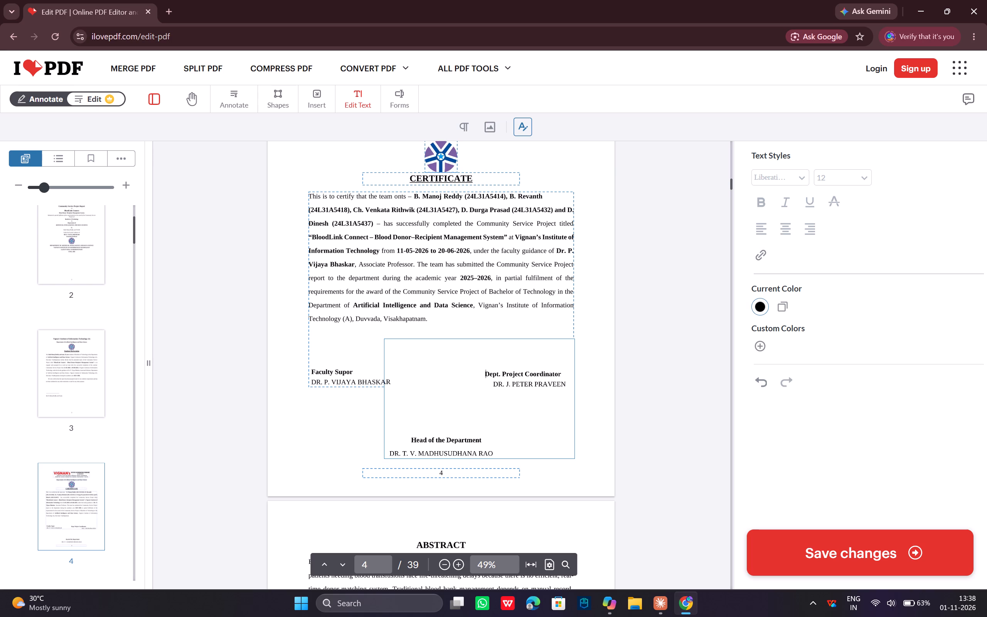
pyautogui.press('space')
pyautogui.press('space')
pyautogui.press('space')
pyautogui.press('space')
pyautogui.press('BackSpace')
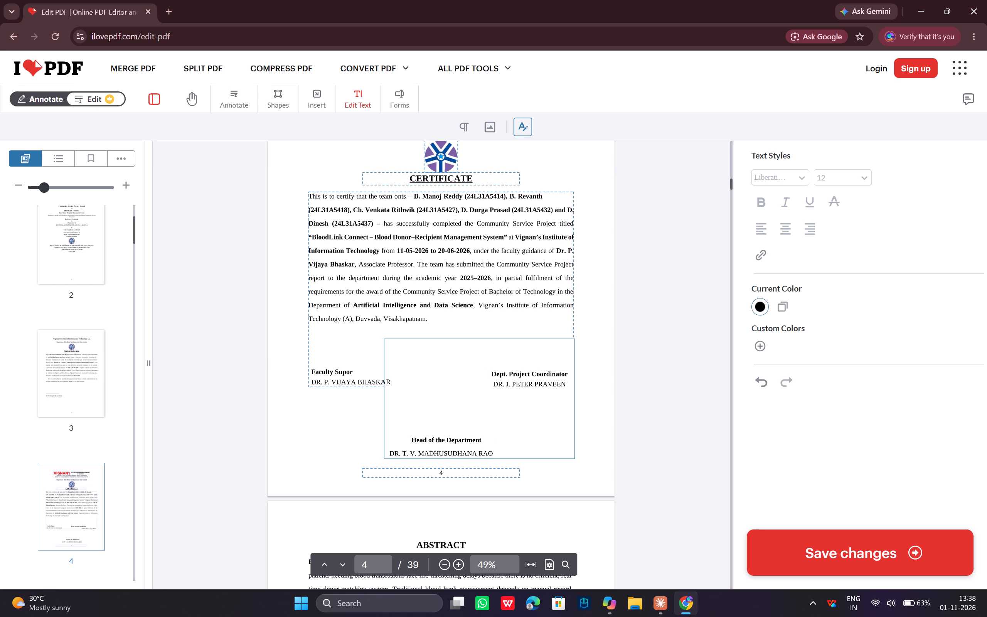
pyautogui.click(278, 416)
pyautogui.click(249, 403)
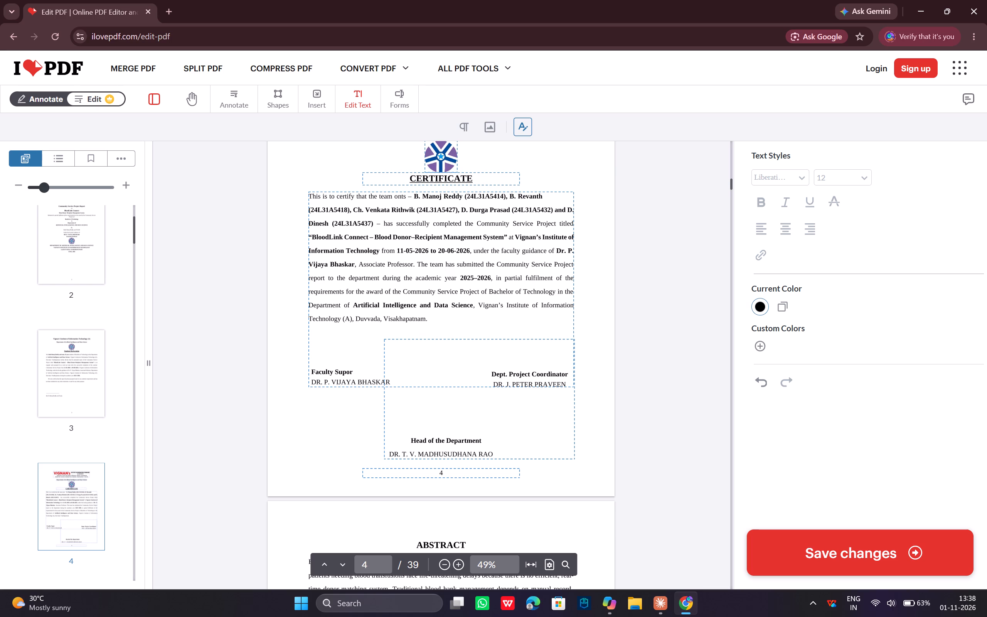
pyautogui.click(262, 307)
# Review the report's front pages, from the cover page and title page through the Student Declaration to the Certificate page.
pyautogui.scroll(-1, 262, 307)
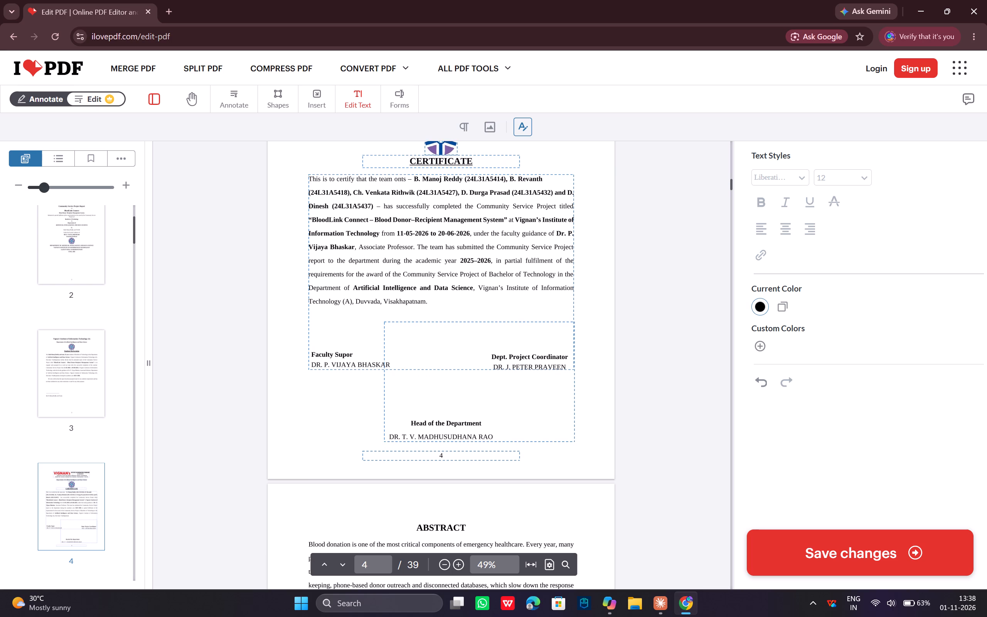
pyautogui.scroll(-3, 262, 307)
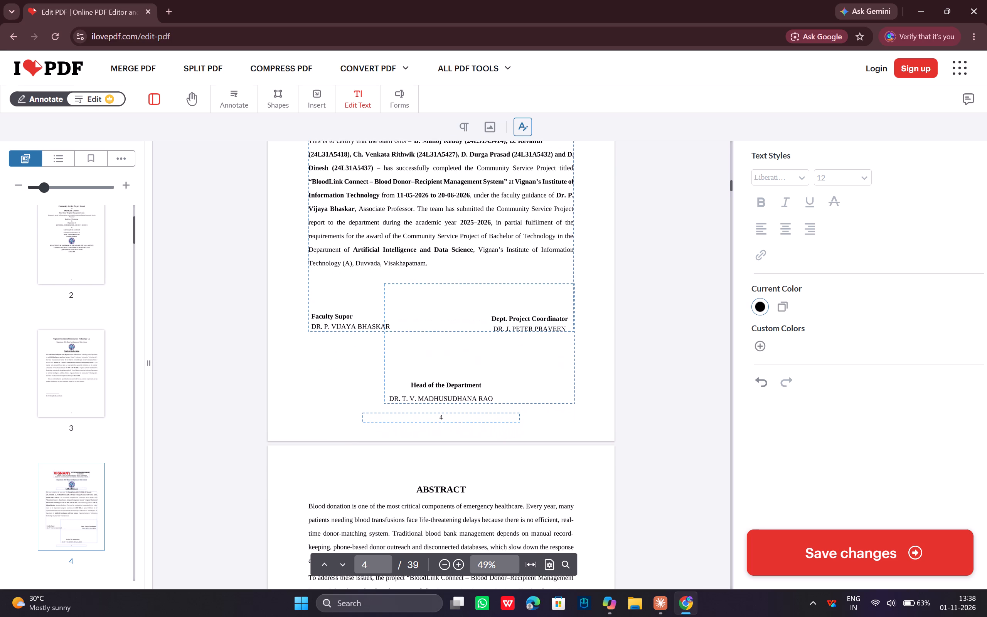
pyautogui.scroll(-1, 262, 307)
pyautogui.scroll(2, 262, 307)
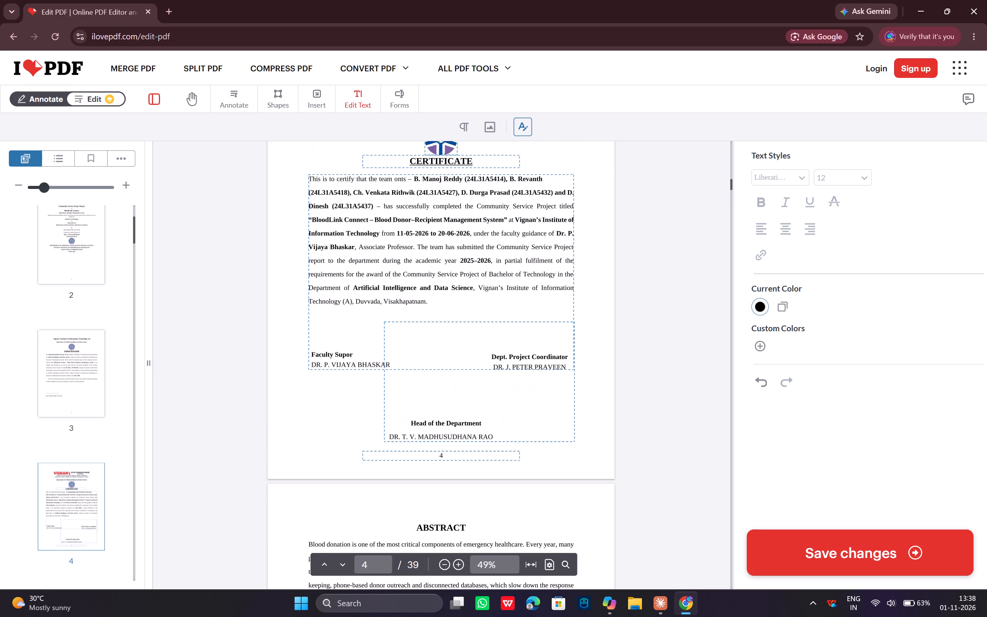
pyautogui.scroll(2, 262, 307)
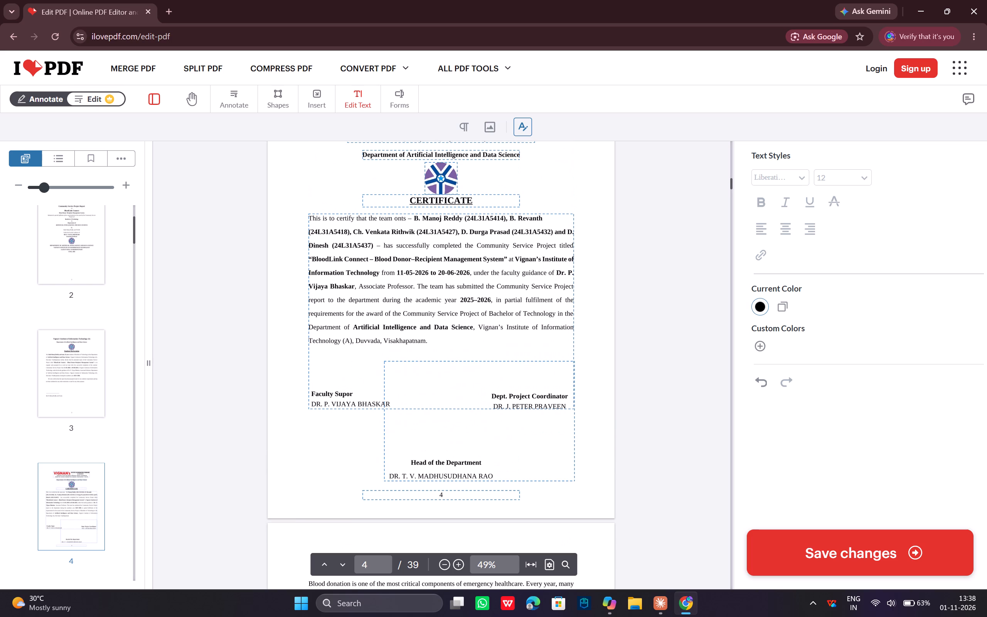
pyautogui.scroll(6, 262, 307)
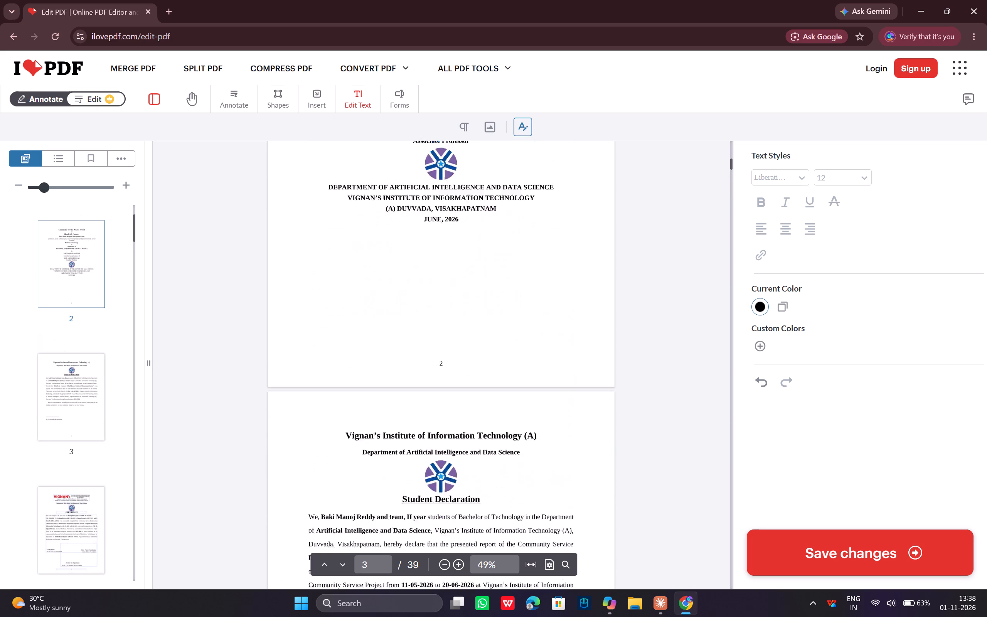
pyautogui.scroll(4, 262, 307)
pyautogui.scroll(-1, 262, 307)
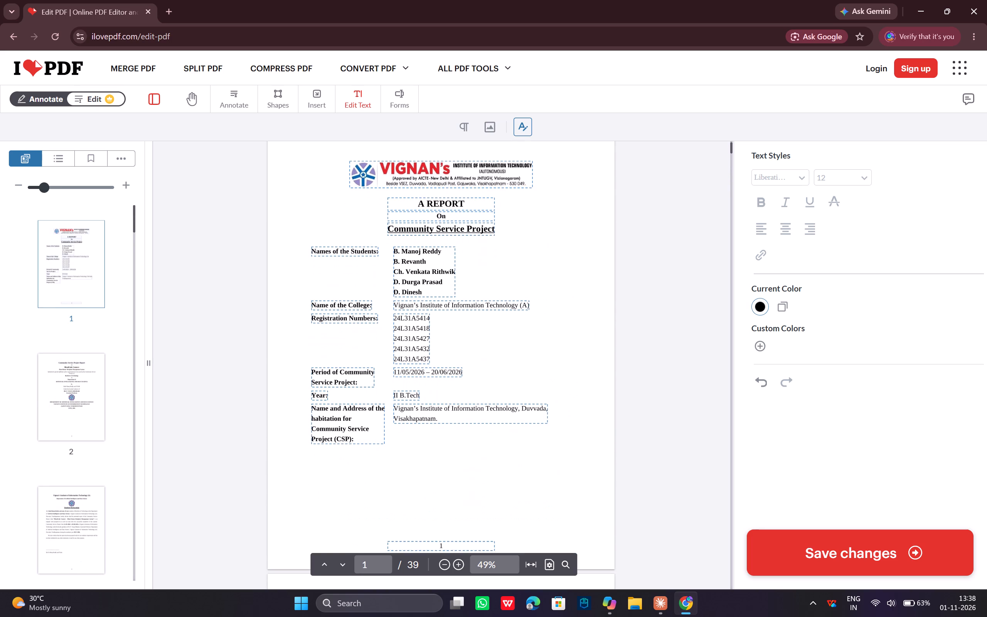
pyautogui.scroll(-4, 262, 307)
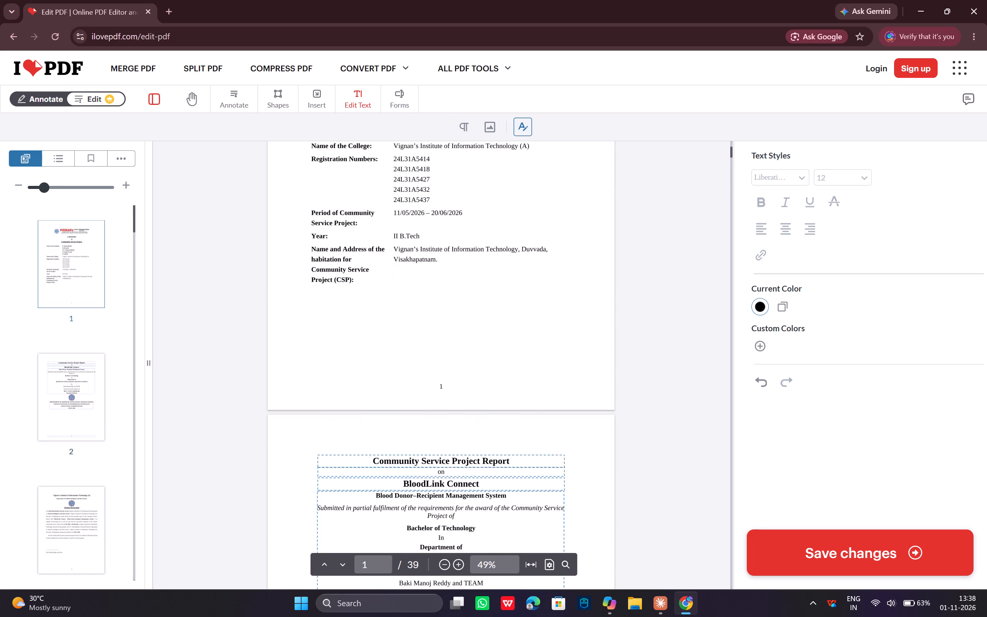
pyautogui.scroll(-1, 262, 307)
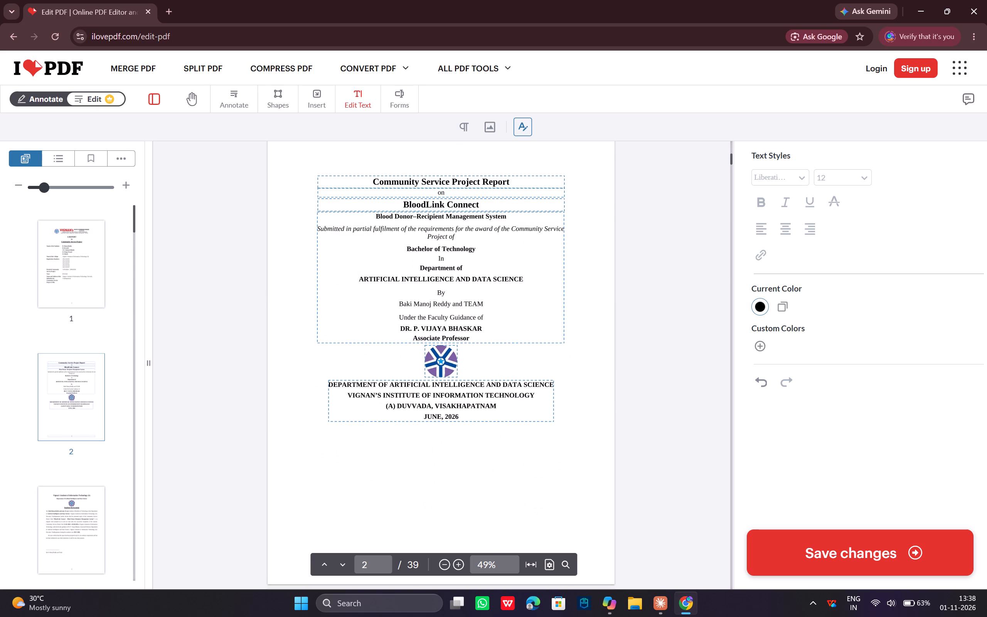
pyautogui.scroll(-1, 262, 307)
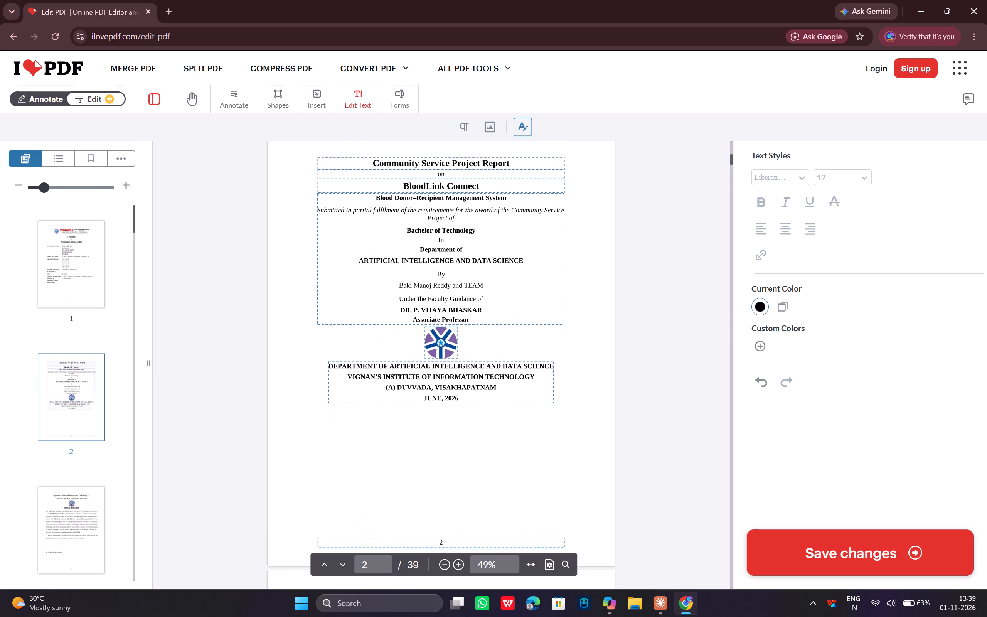
pyautogui.scroll(-4, 262, 307)
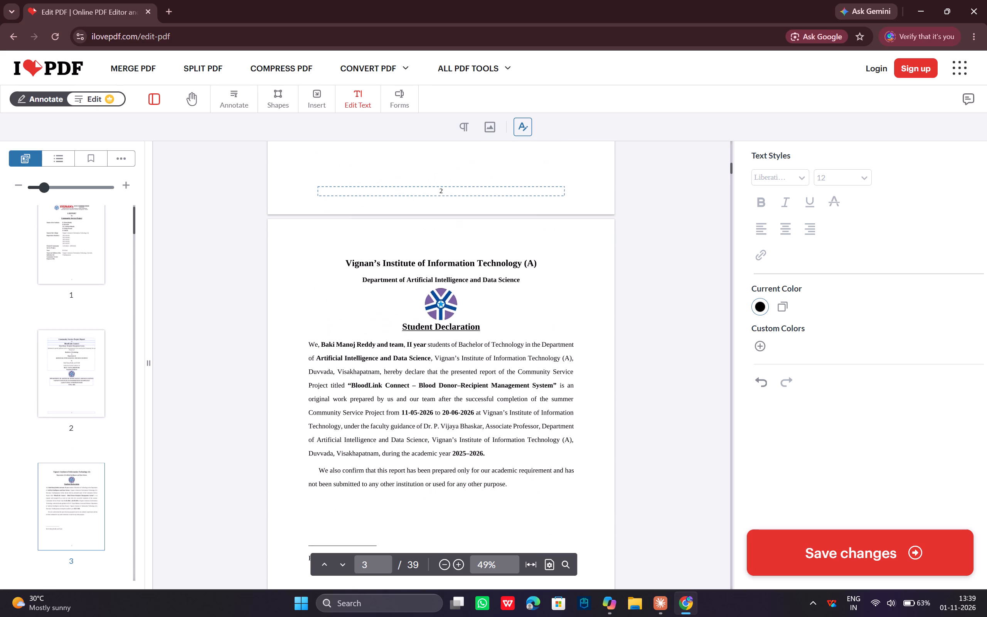
pyautogui.scroll(-4, 262, 307)
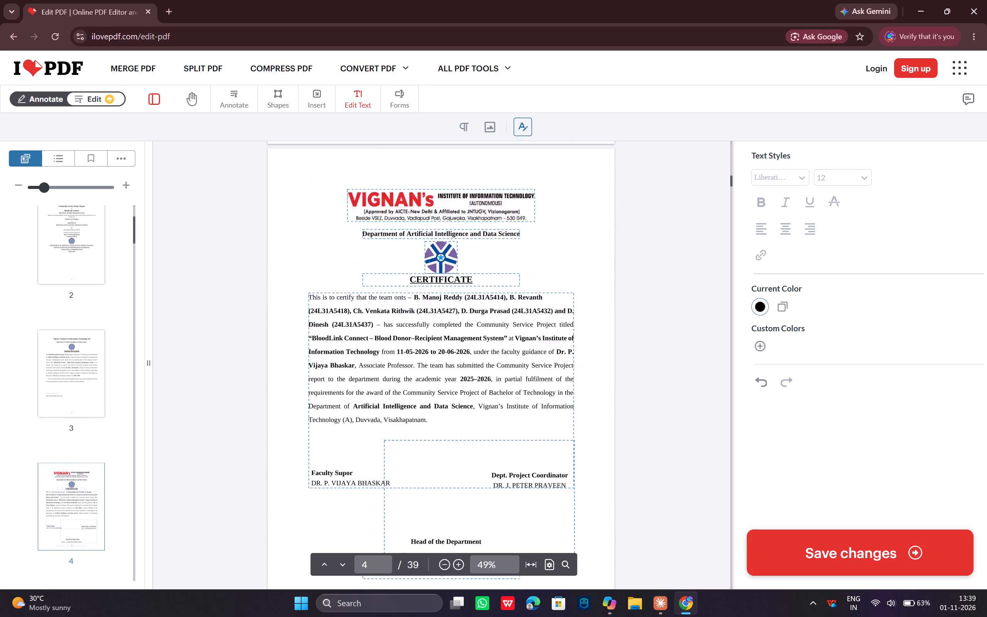
pyautogui.scroll(-3, 262, 307)
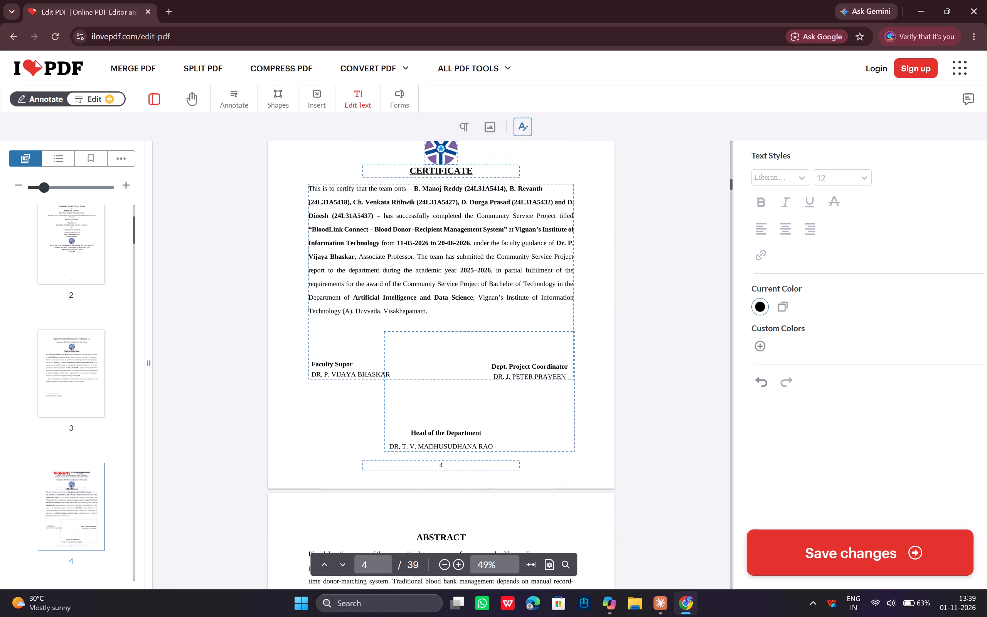
pyautogui.scroll(-2, 262, 307)
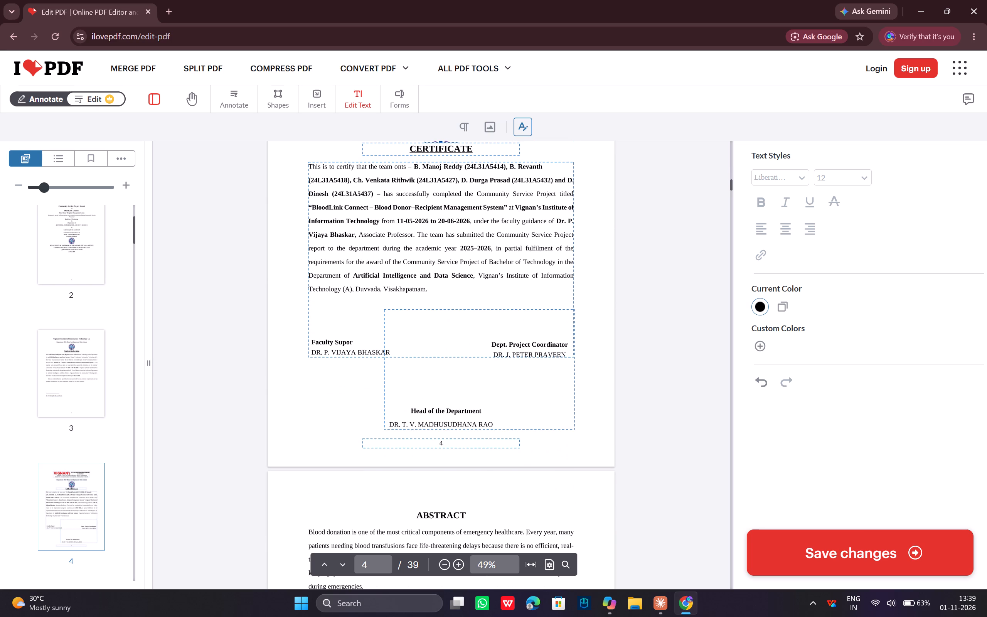
pyautogui.scroll(-3, 262, 307)
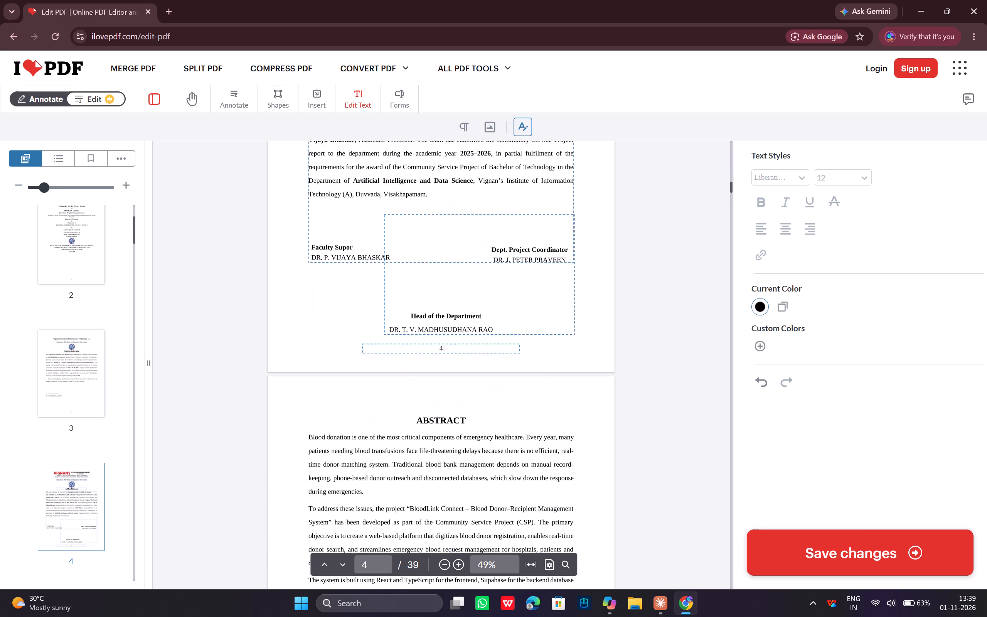
# Look through the pages after the Certificate, from the Abstract and Contents through the opening chapters to the weekly activity logs.
pyautogui.scroll(-5, 262, 307)
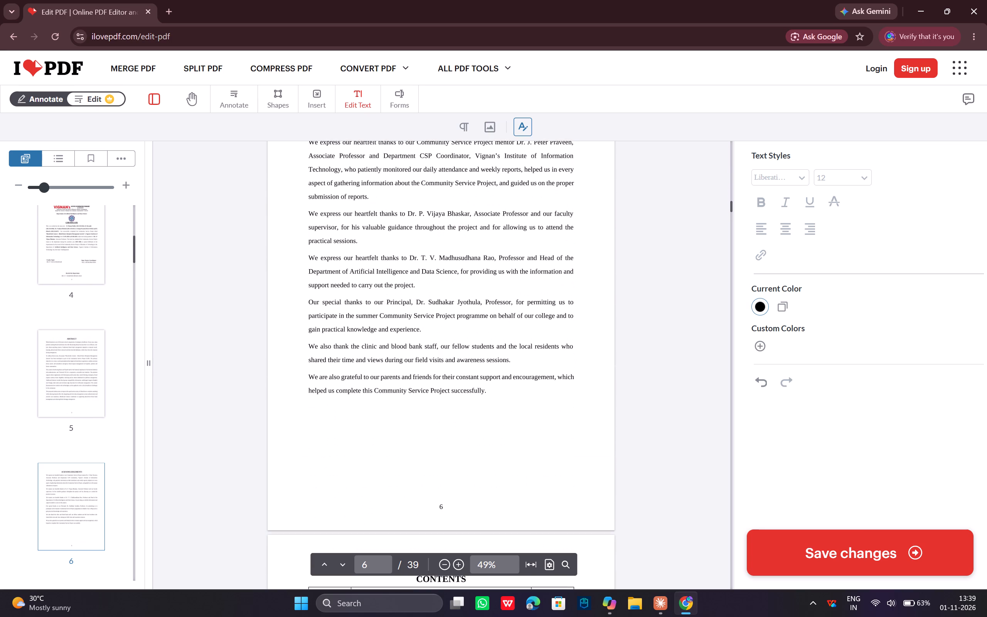
pyautogui.scroll(-9, 262, 307)
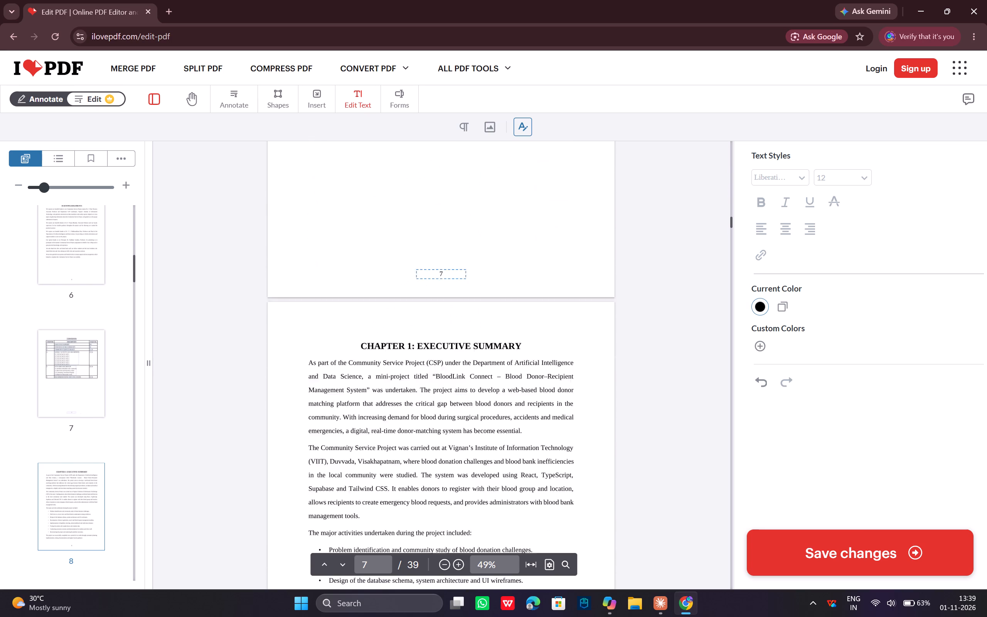
pyautogui.scroll(-9, 262, 307)
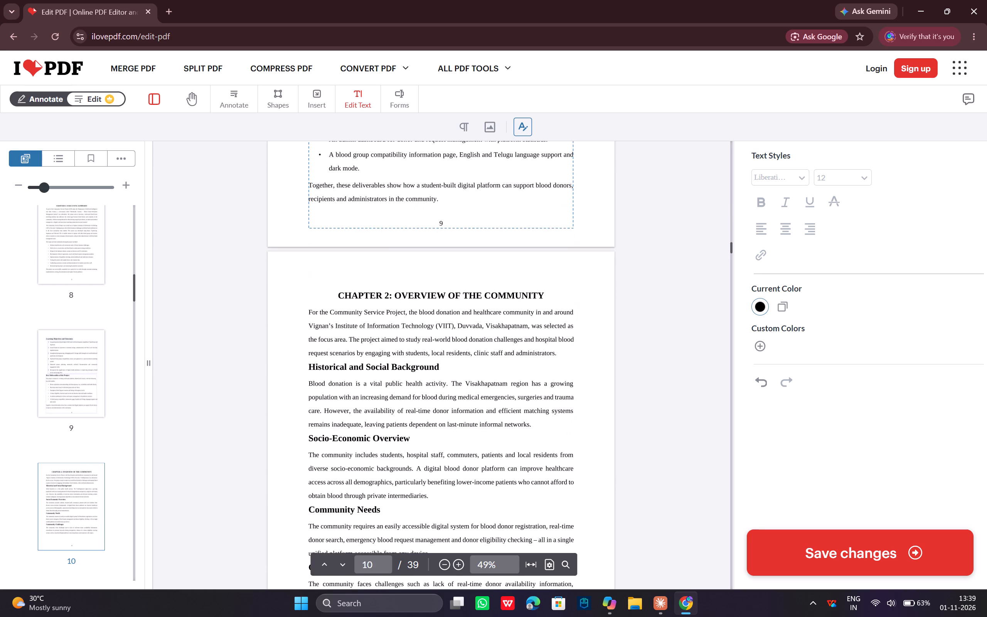
pyautogui.scroll(-3, 262, 307)
pyautogui.scroll(2, 262, 307)
pyautogui.scroll(-3, 262, 307)
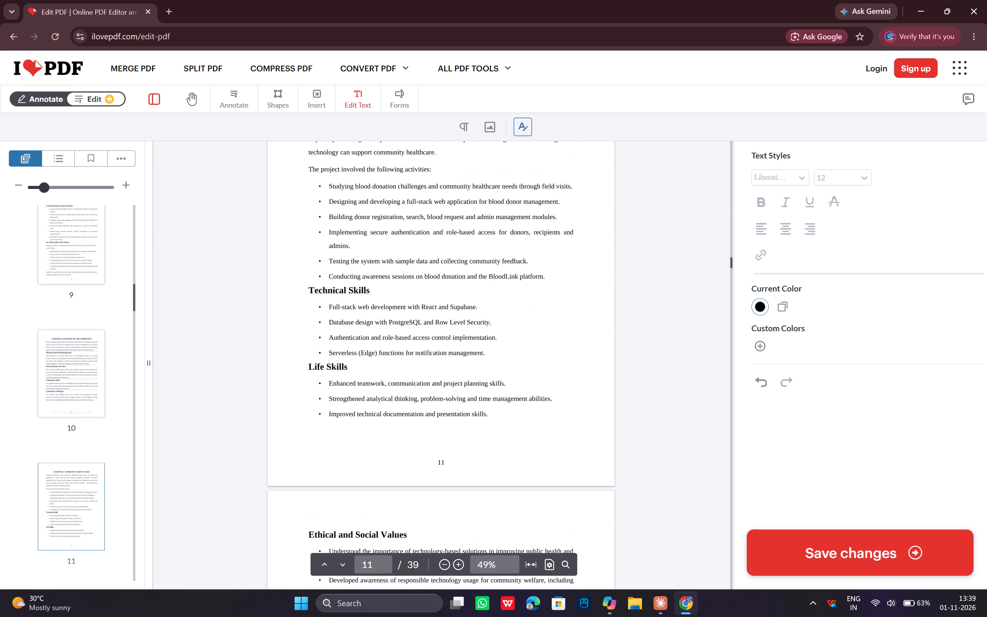
pyautogui.scroll(-9, 262, 307)
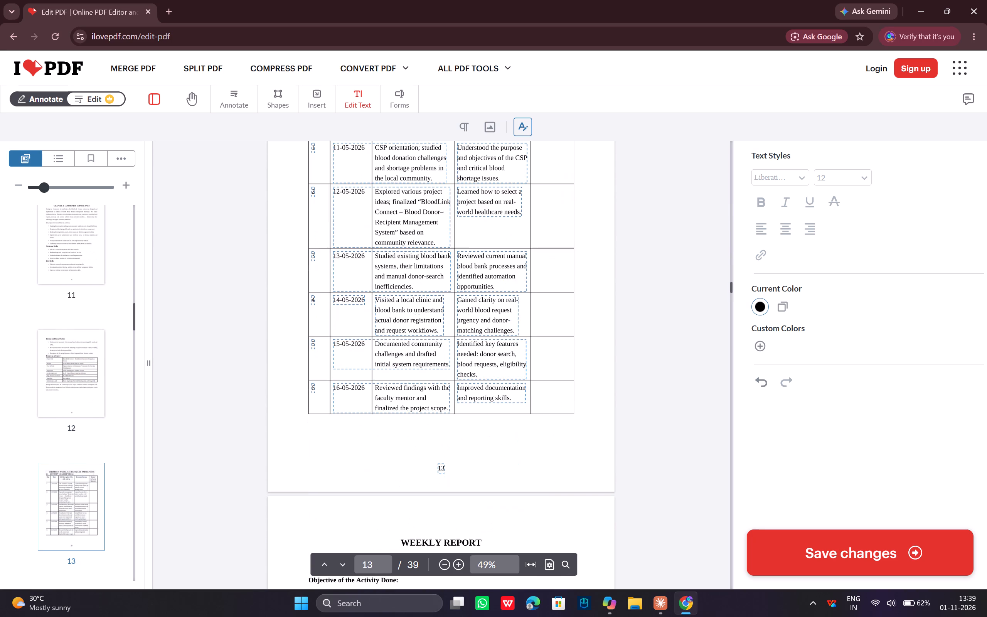
pyautogui.scroll(-10, 262, 307)
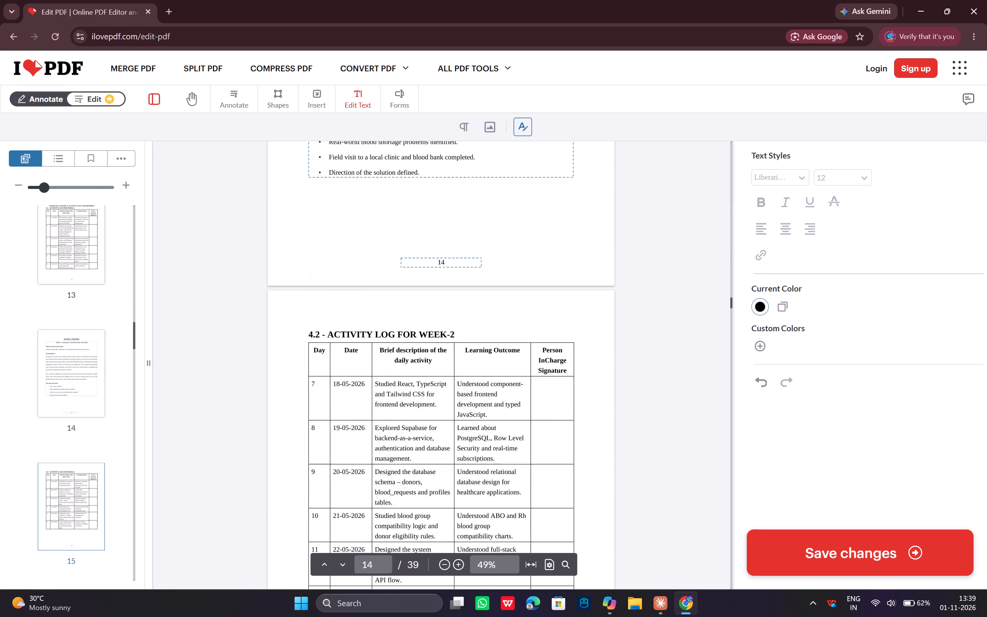
pyautogui.scroll(-12, 262, 307)
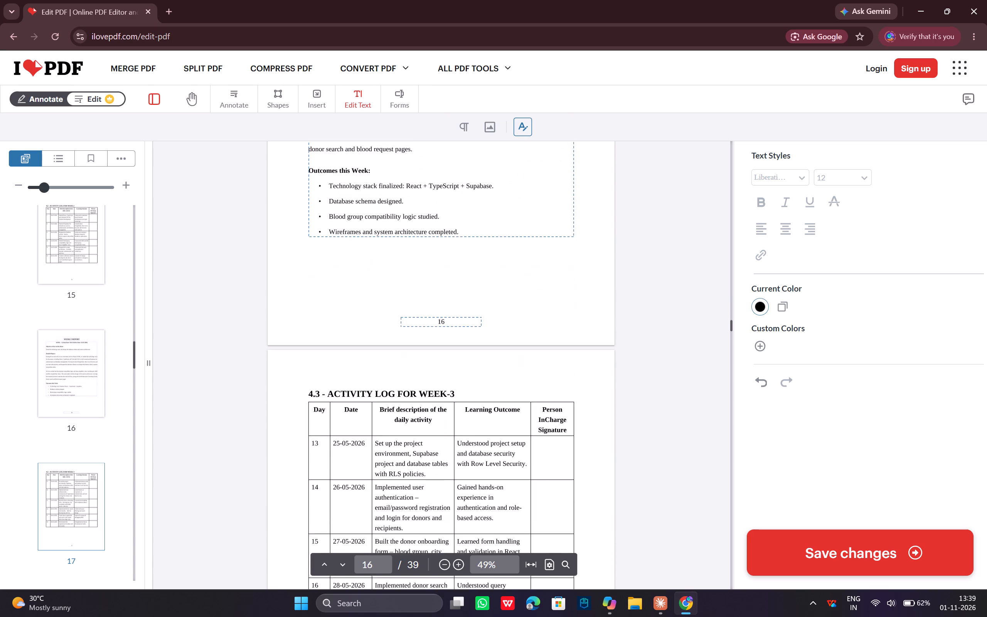
# Look through the rest of the report, from the Week-3 activity log through the Conclusion to the last pages, and return to the cover page.
pyautogui.scroll(-12, 262, 307)
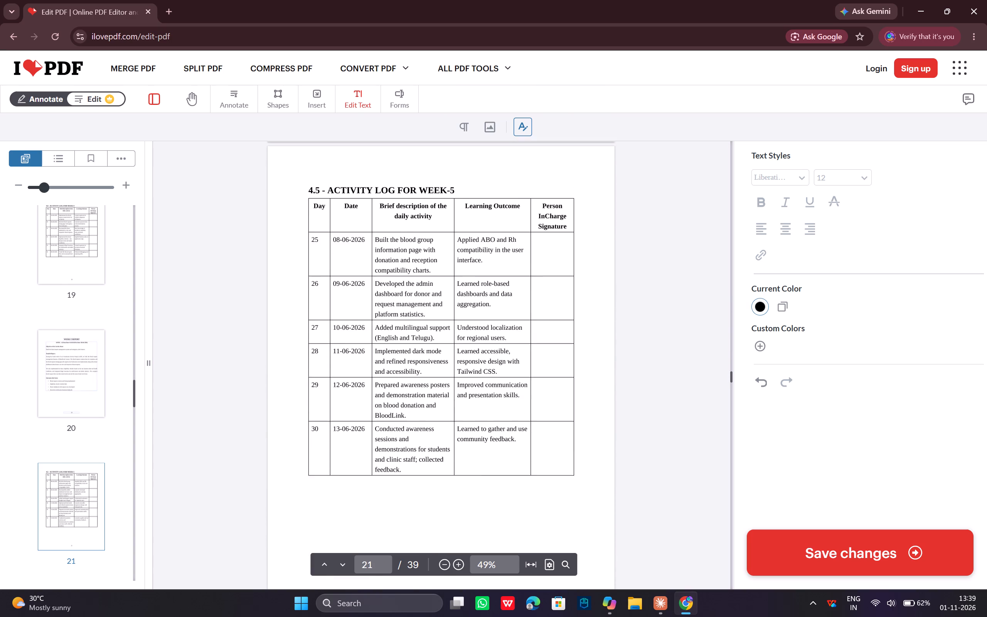
pyautogui.scroll(-12, 262, 307)
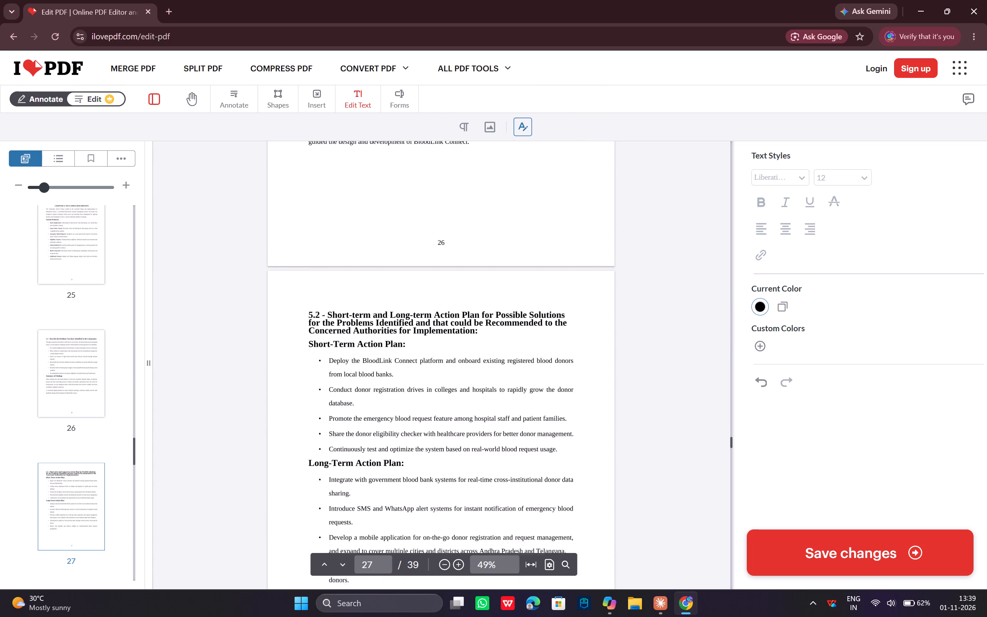
pyautogui.scroll(-16, 262, 307)
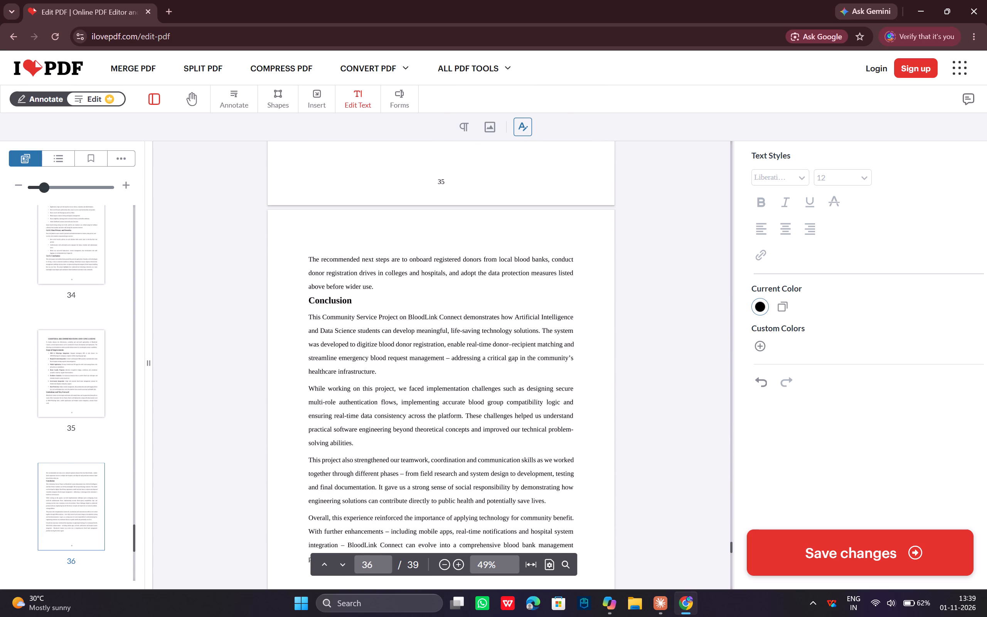
pyautogui.scroll(-16, 262, 307)
pyautogui.scroll(20, 262, 307)
pyautogui.scroll(17, 262, 307)
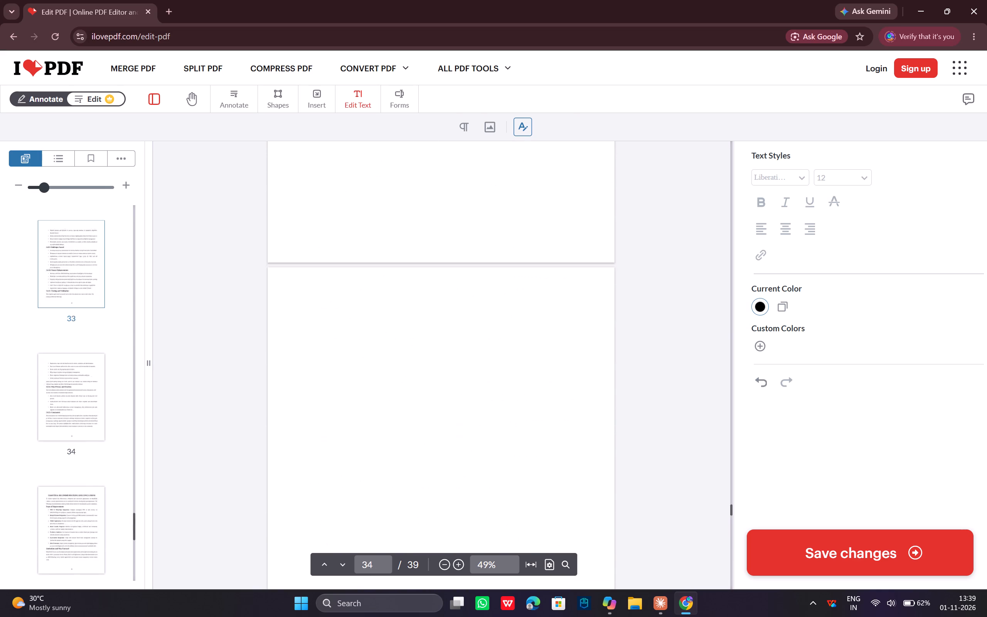
pyautogui.scroll(20, 262, 307)
pyautogui.scroll(12, 262, 307)
pyautogui.scroll(12, 262, 307)
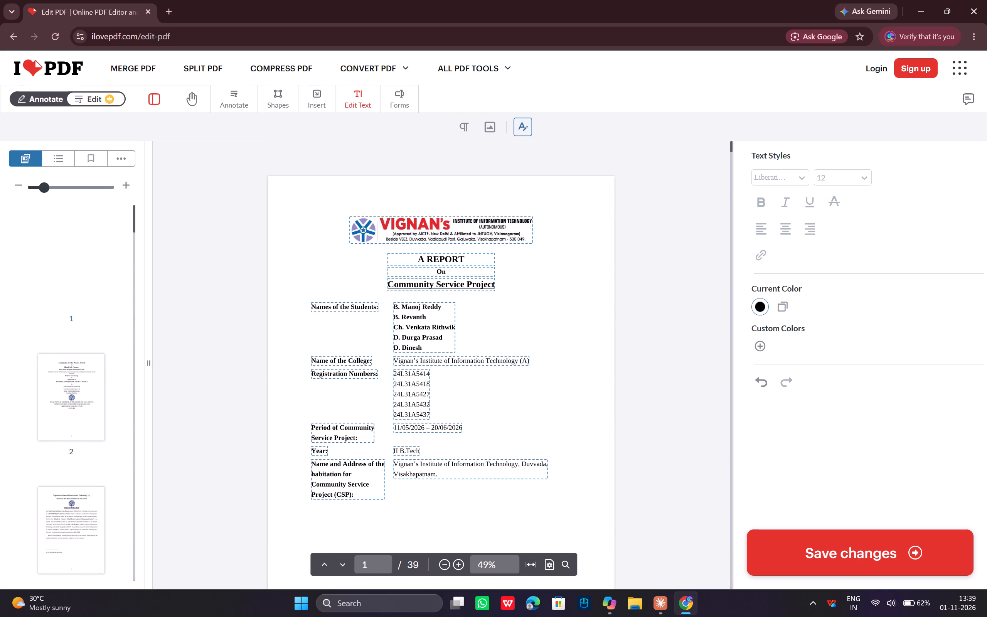
# Save the changes made to the report and download the edited PDF.
pyautogui.click(777, 545)
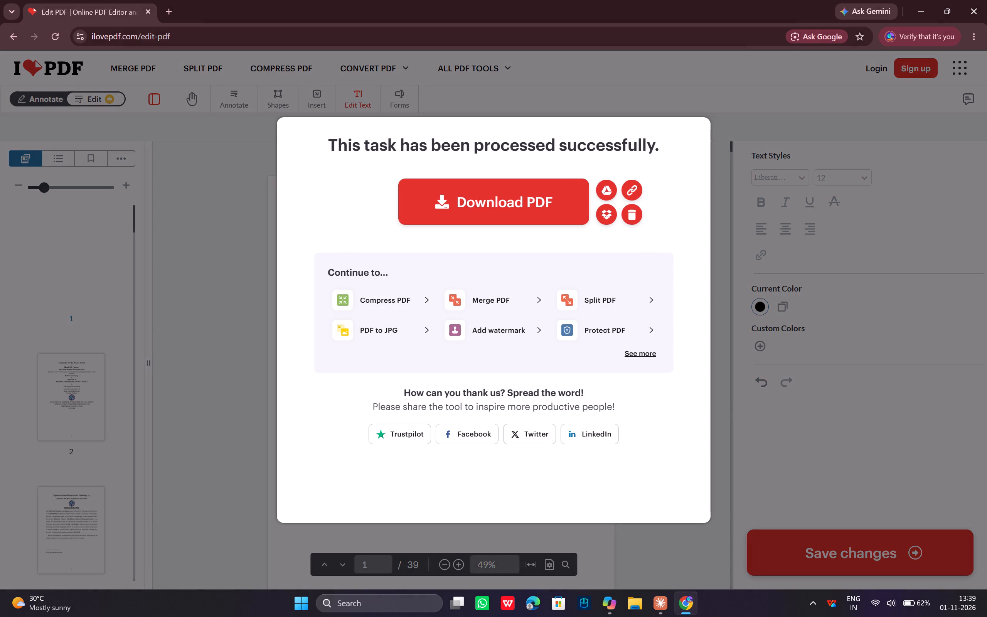
pyautogui.click(542, 211)
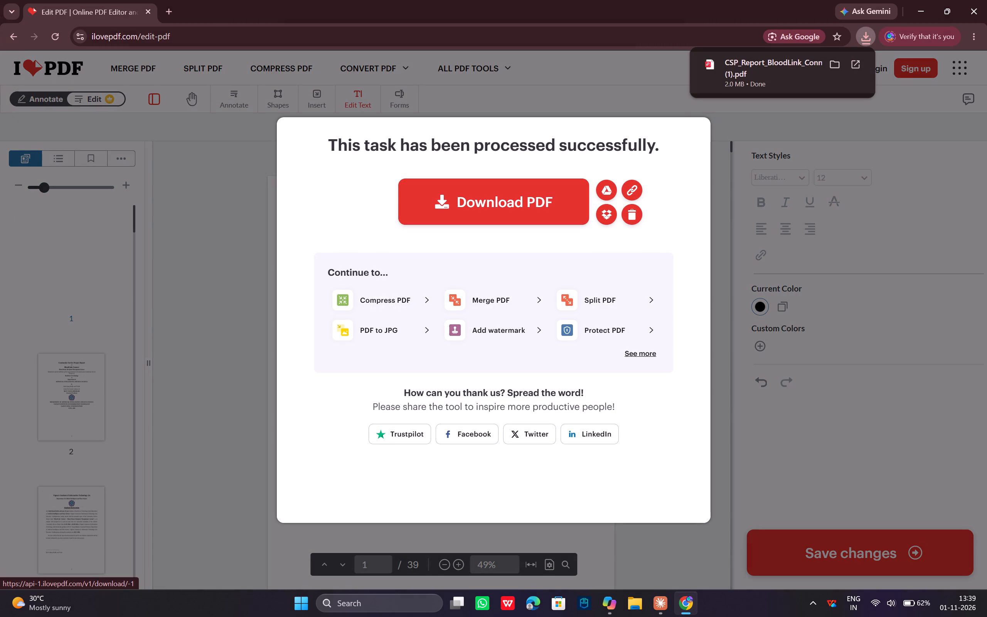